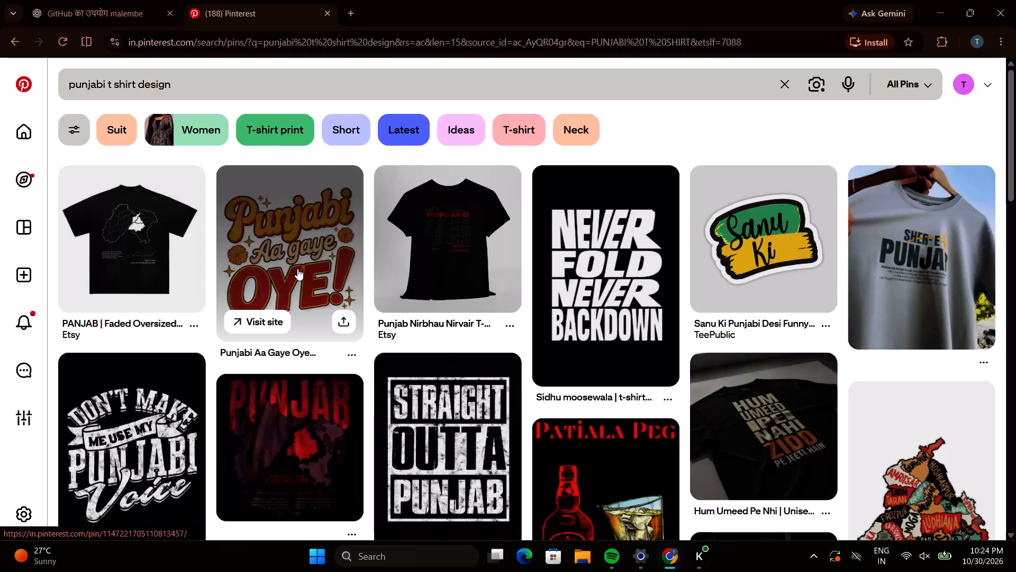
Look through the Pinterest results for "punjabi t shirt design" for design ideas.
{"action": "scroll", "coordinate": [297, 269], "scroll_direction": "down", "scroll_amount": 1}
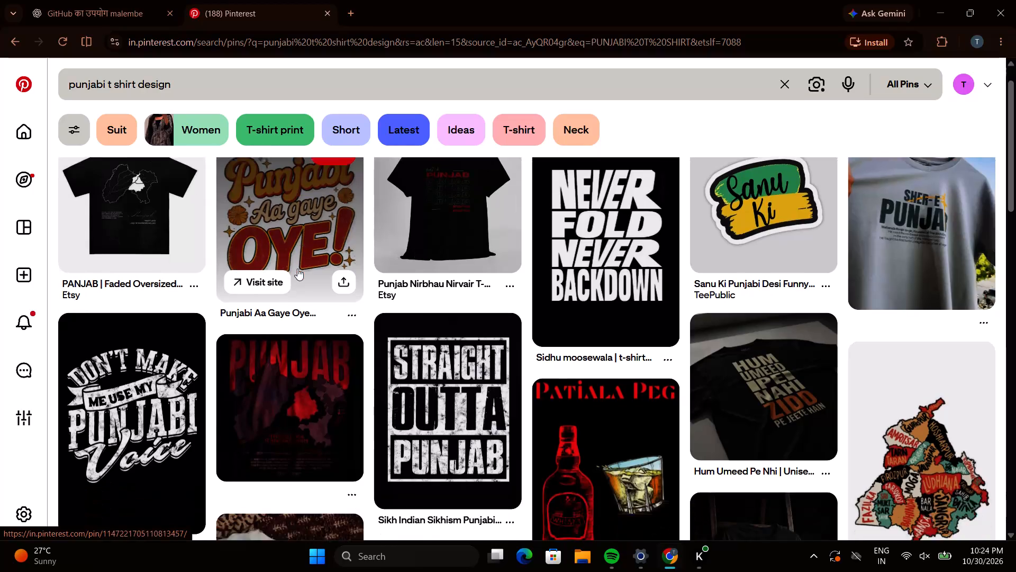
{"action": "scroll", "coordinate": [297, 269], "scroll_direction": "down", "scroll_amount": 2}
{"action": "scroll", "coordinate": [461, 240], "scroll_direction": "down", "scroll_amount": 1}
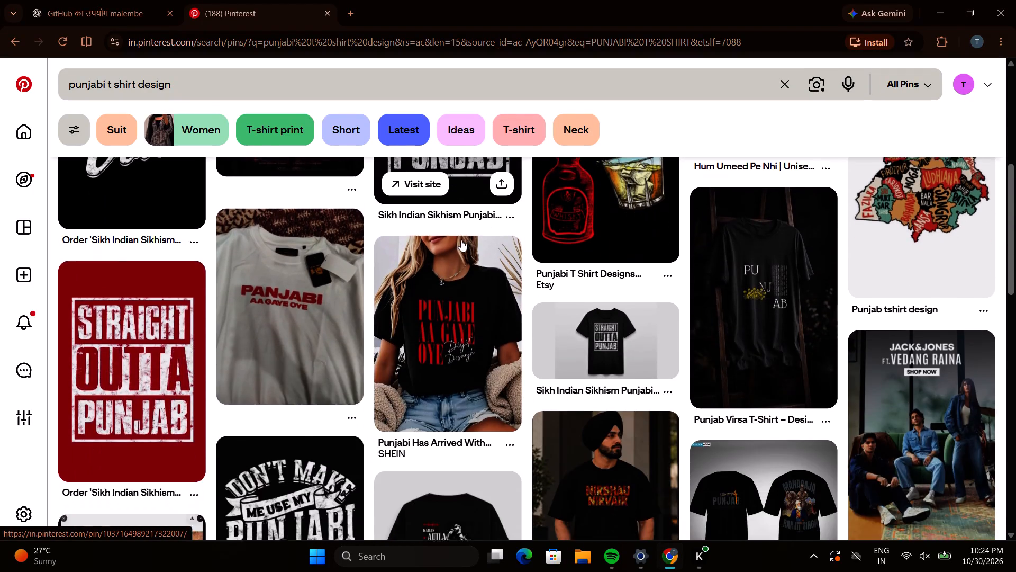
{"action": "scroll", "coordinate": [461, 240], "scroll_direction": "down", "scroll_amount": 3}
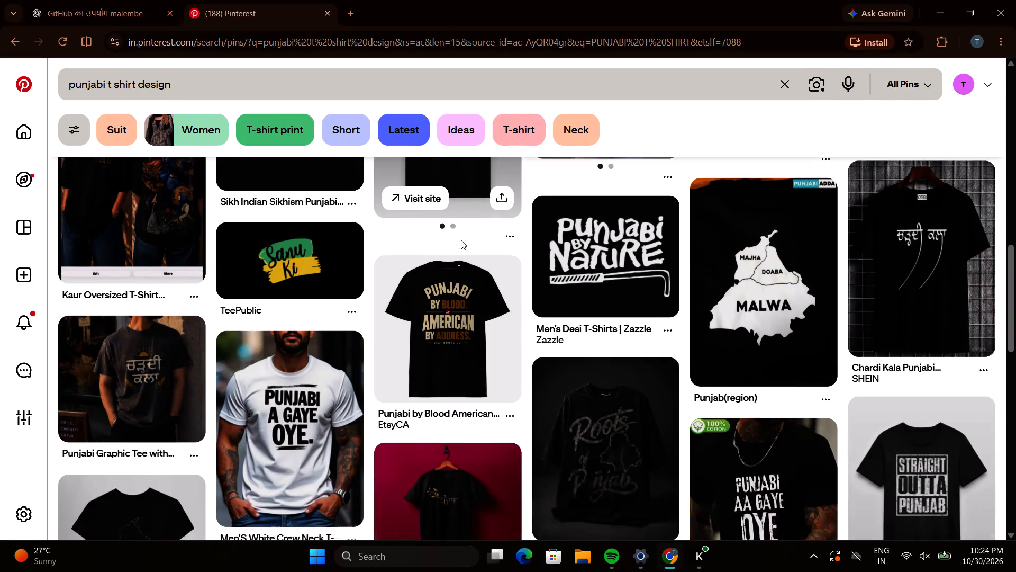
{"action": "scroll", "coordinate": [461, 240], "scroll_direction": "down", "scroll_amount": 6}
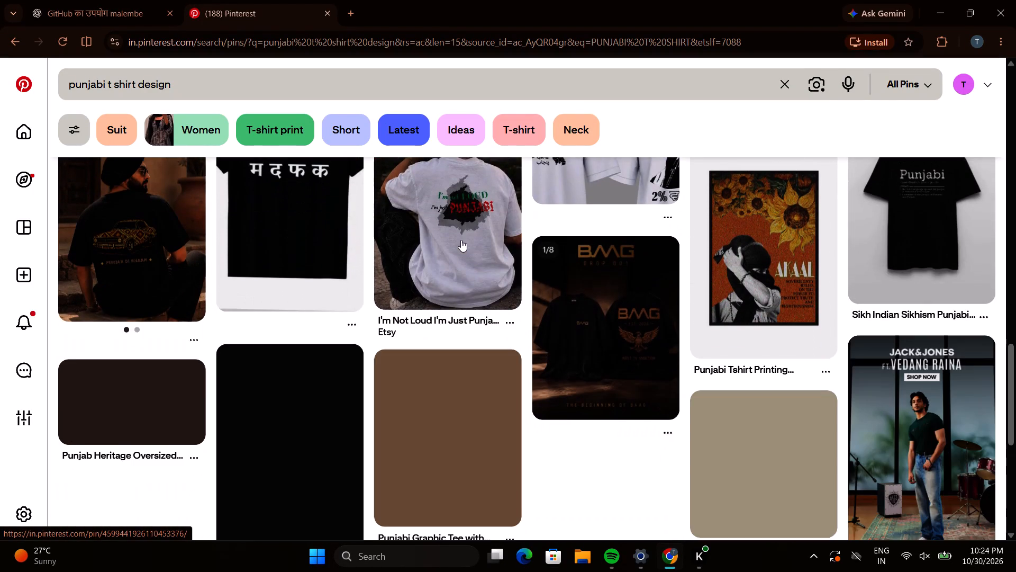
{"action": "scroll", "coordinate": [461, 240], "scroll_direction": "down", "scroll_amount": 6}
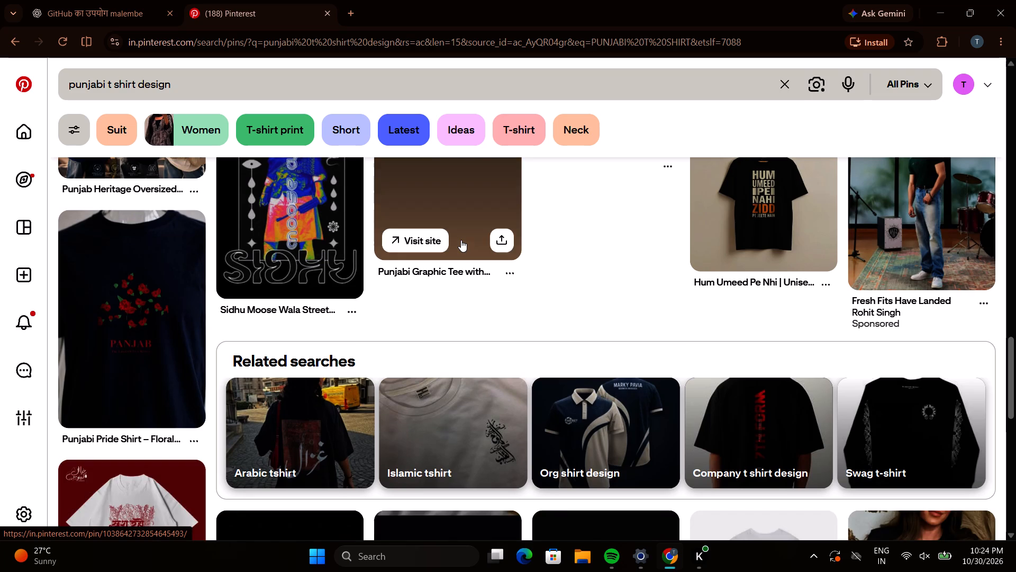
{"action": "scroll", "coordinate": [461, 240], "scroll_direction": "up", "scroll_amount": 12}
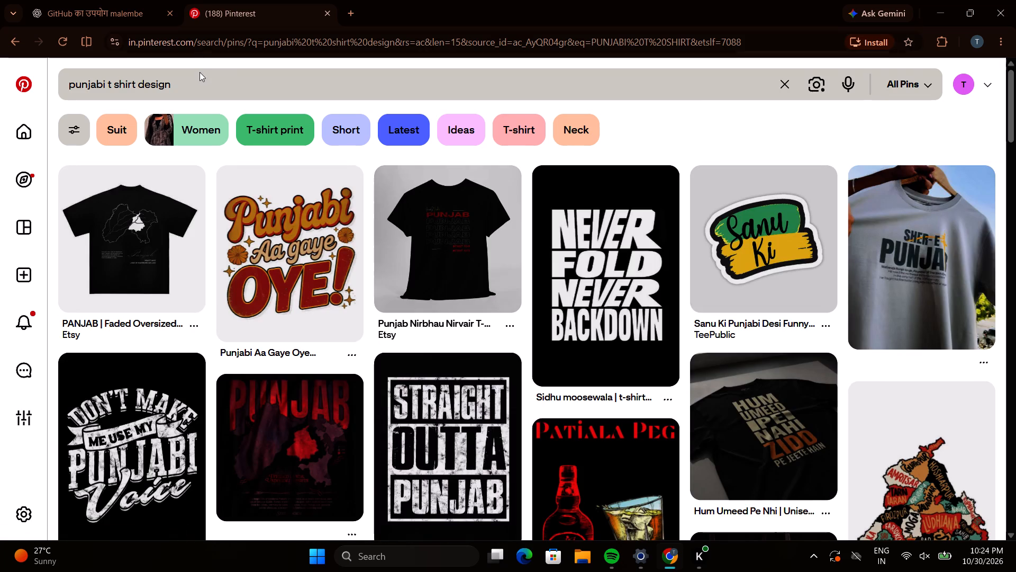
Search Pinterest for "aesthetic t shirt design" in place of the Punjabi T-shirt search.
{"action": "double_click", "coordinate": [199, 74]}
{"action": "triple_click", "coordinate": [190, 81]}
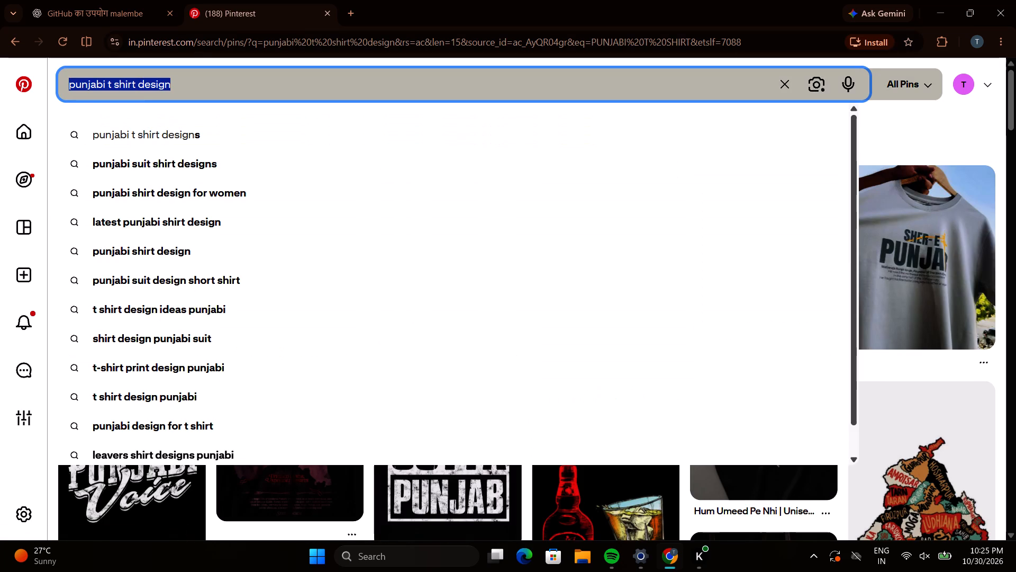
{"action": "type", "text": "aessthee"}
{"action": "key", "text": "BackSpace"}
{"action": "key", "text": "BackSpace"}
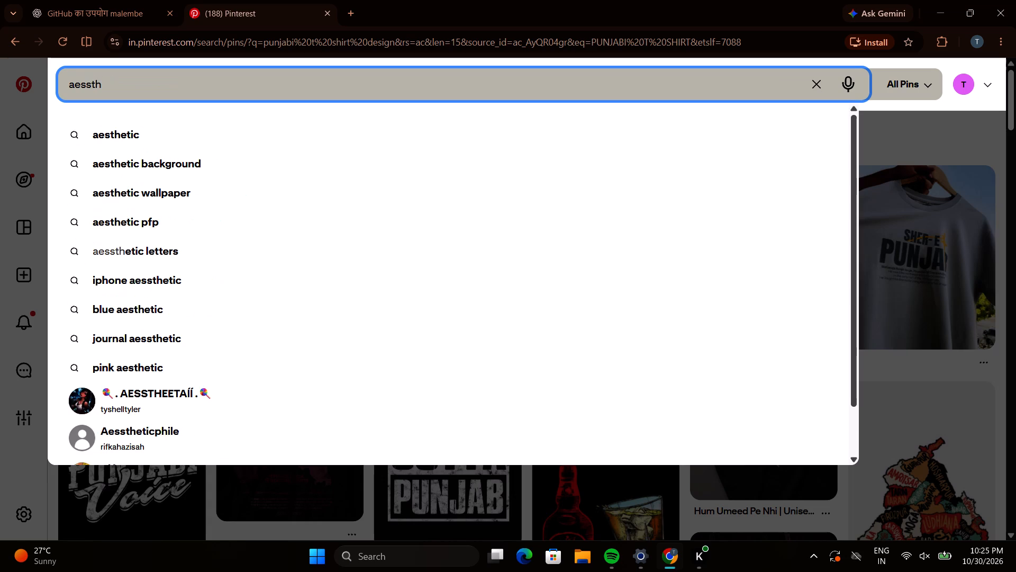
{"action": "key", "text": "Down"}
{"action": "key", "text": "Down"}
{"action": "key", "text": "Down"}
{"action": "key", "text": "Down"}
{"action": "key", "text": "Down"}
{"action": "key", "text": "Down"}
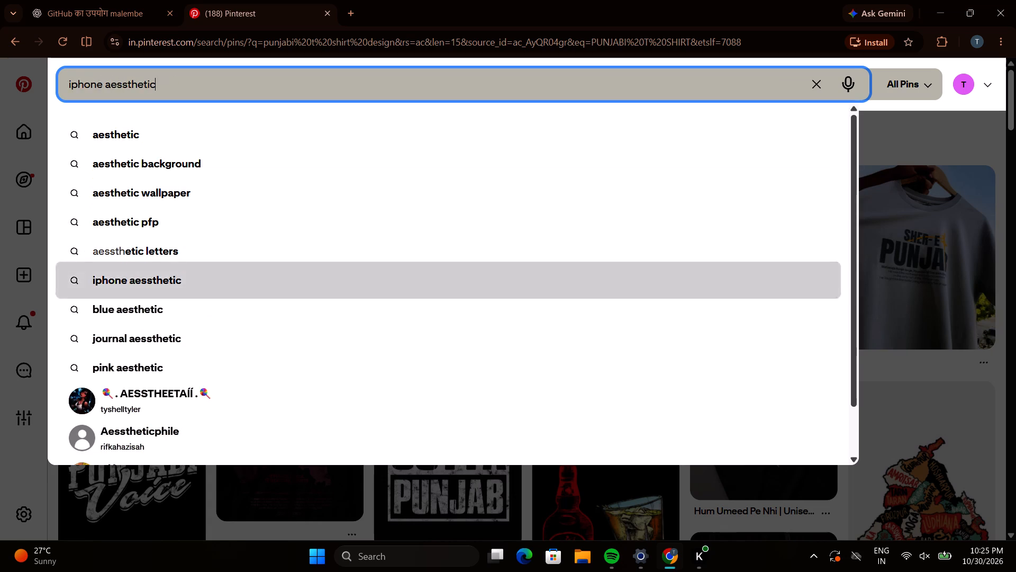
{"action": "key", "text": "Down"}
{"action": "key", "text": "Down"}
{"action": "key", "text": "Up"}
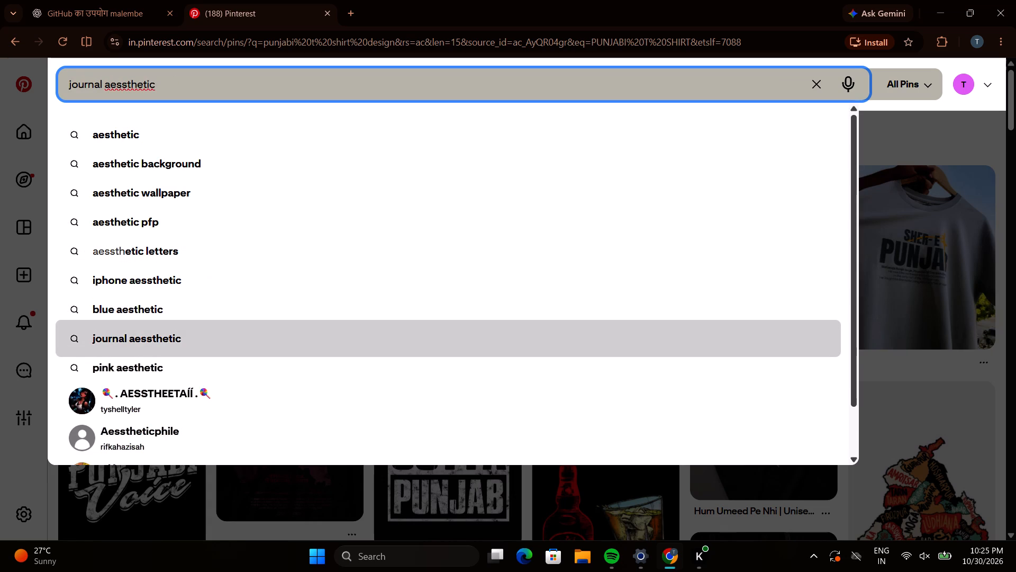
{"action": "key", "text": "Up"}
{"action": "key", "text": "Up"}
{"action": "key", "text": "Up"}
{"action": "key", "text": "Up"}
{"action": "key", "text": "Up"}
{"action": "key", "text": "Up"}
{"action": "key", "text": "space"}
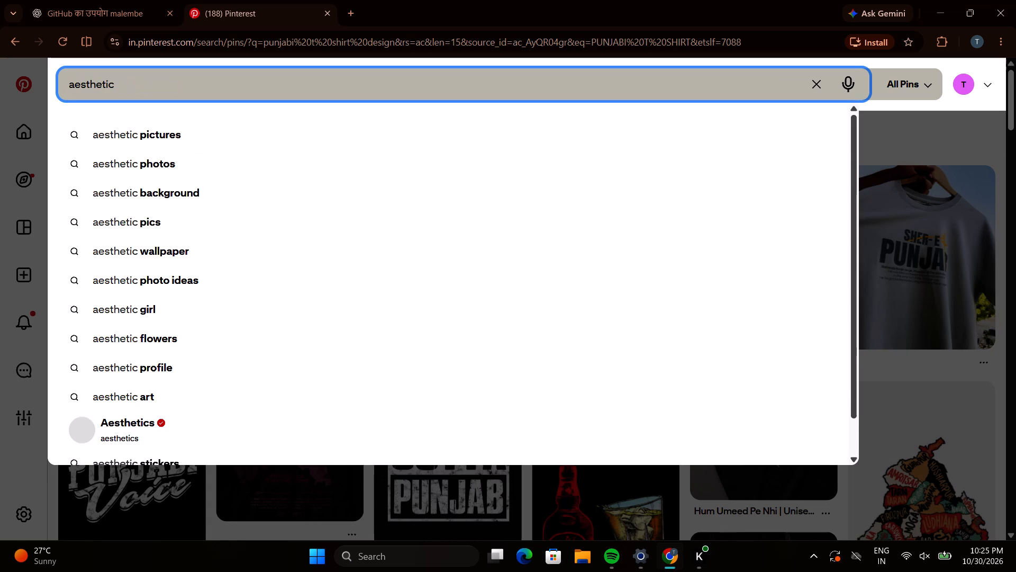
{"action": "type", "text": "t shirt"}
{"action": "key", "text": "space"}
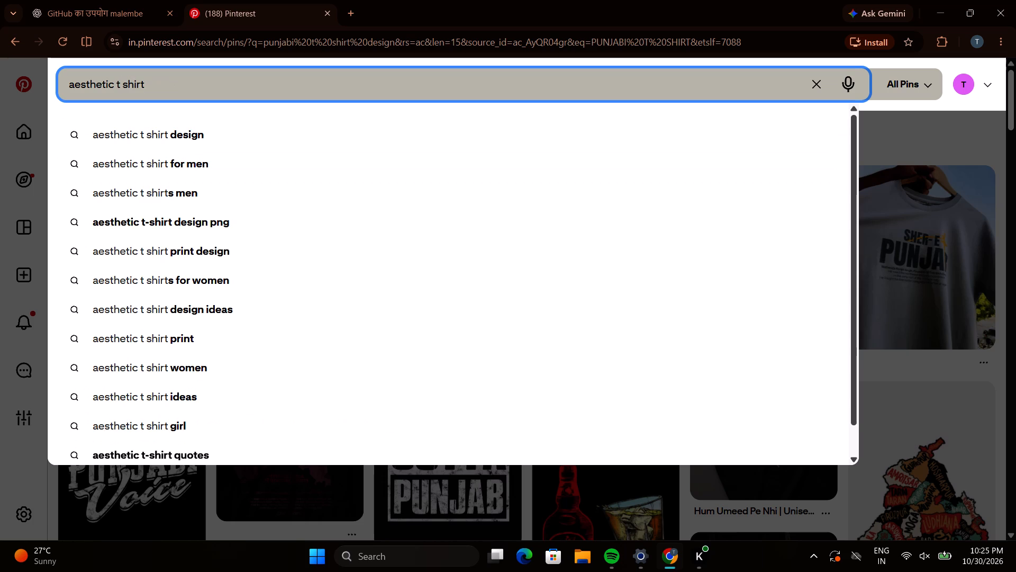
{"action": "key", "text": "Down"}
{"action": "key", "text": "Return"}
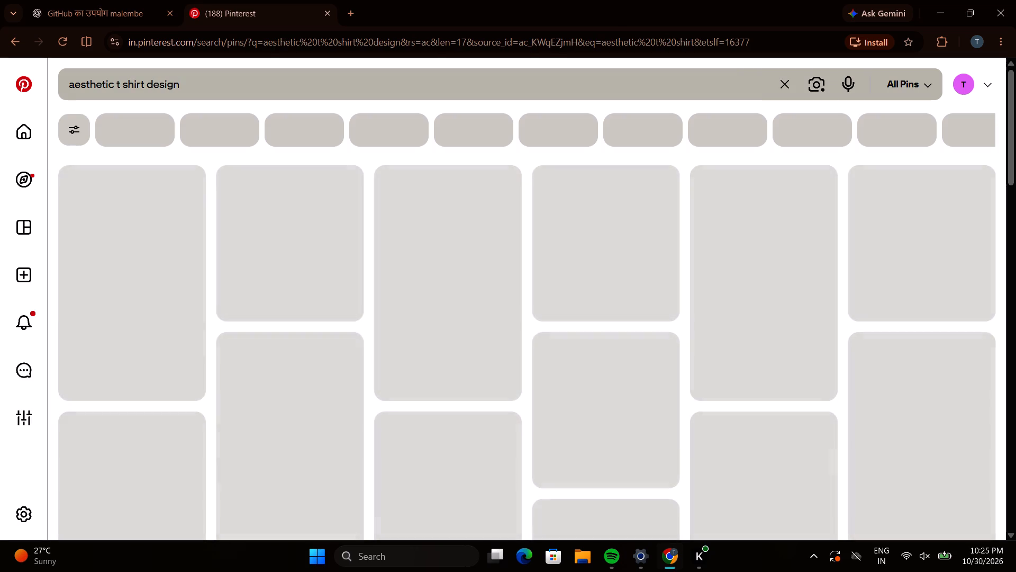
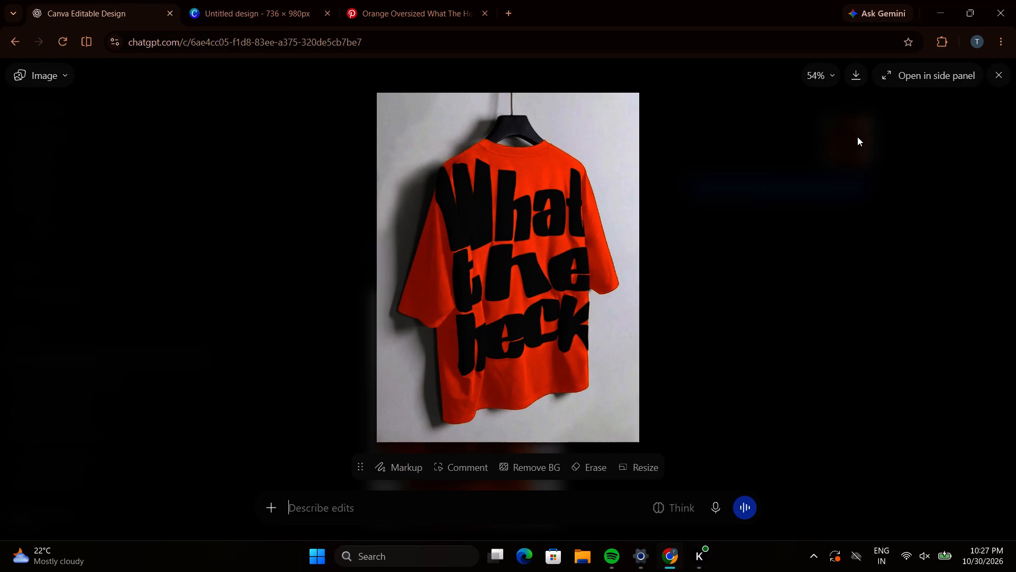
{"action": "left_click", "coordinate": [740, 335]}
{"action": "left_click", "coordinate": [357, 0]}
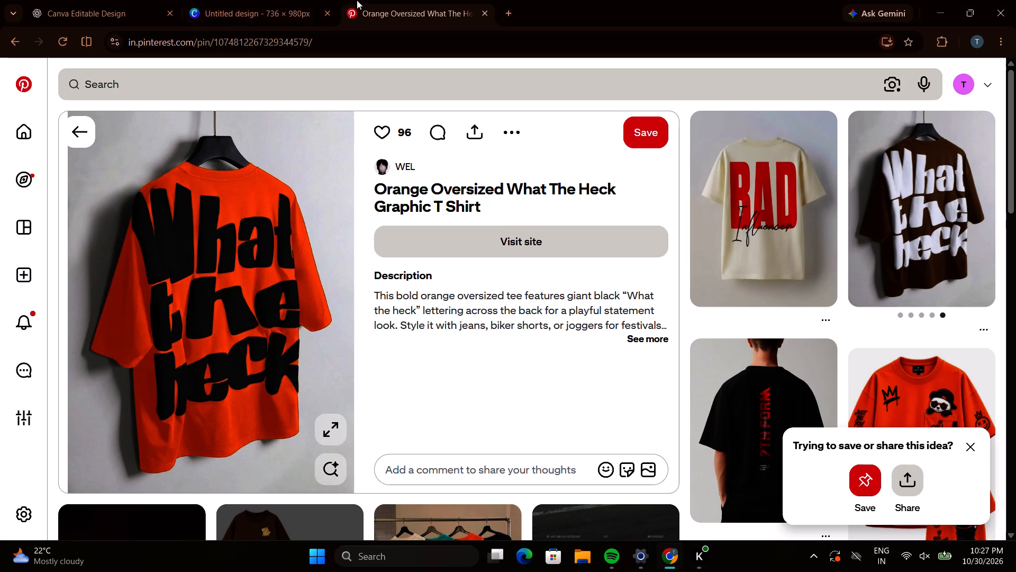
{"action": "left_click", "coordinate": [297, 0]}
{"action": "double_click", "coordinate": [497, 375]}
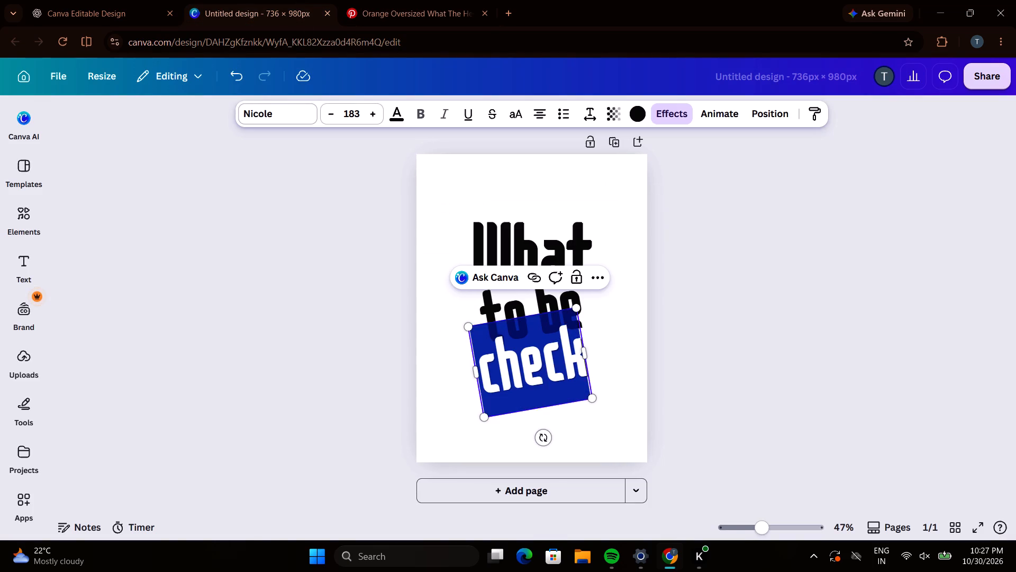
{"action": "left_click", "coordinate": [497, 375]}
{"action": "key", "text": "BackSpace"}
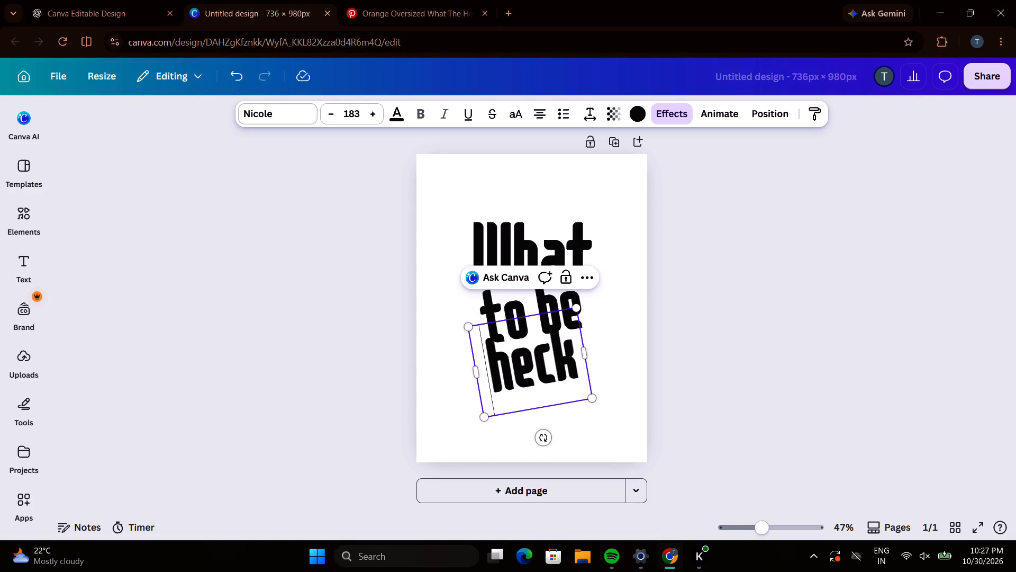
{"action": "left_click", "coordinate": [717, 399]}
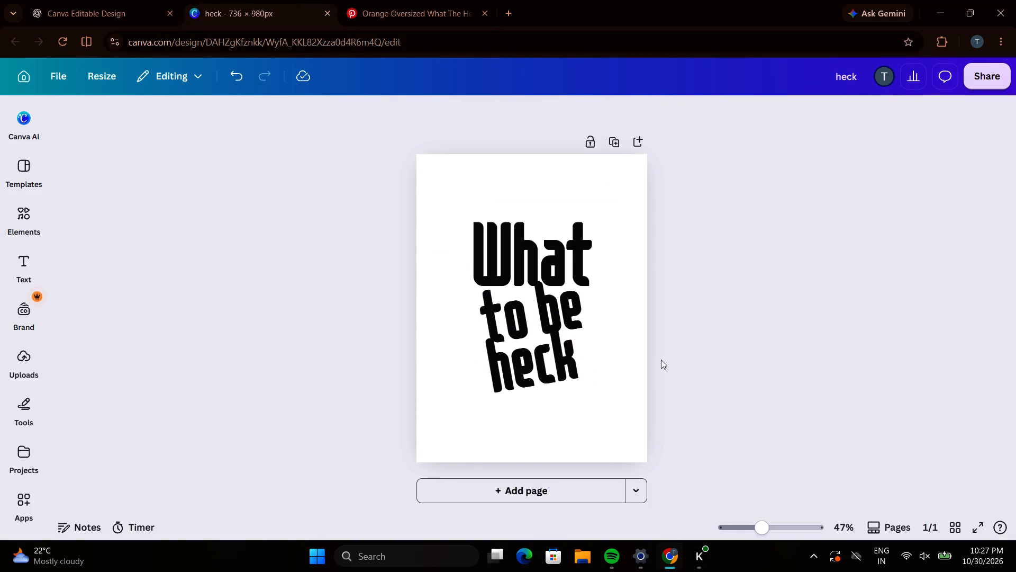
Change the text colour of the word "What" to the default near-black shade next to pure black.
{"action": "left_click", "coordinate": [551, 289]}
{"action": "left_click", "coordinate": [514, 249]}
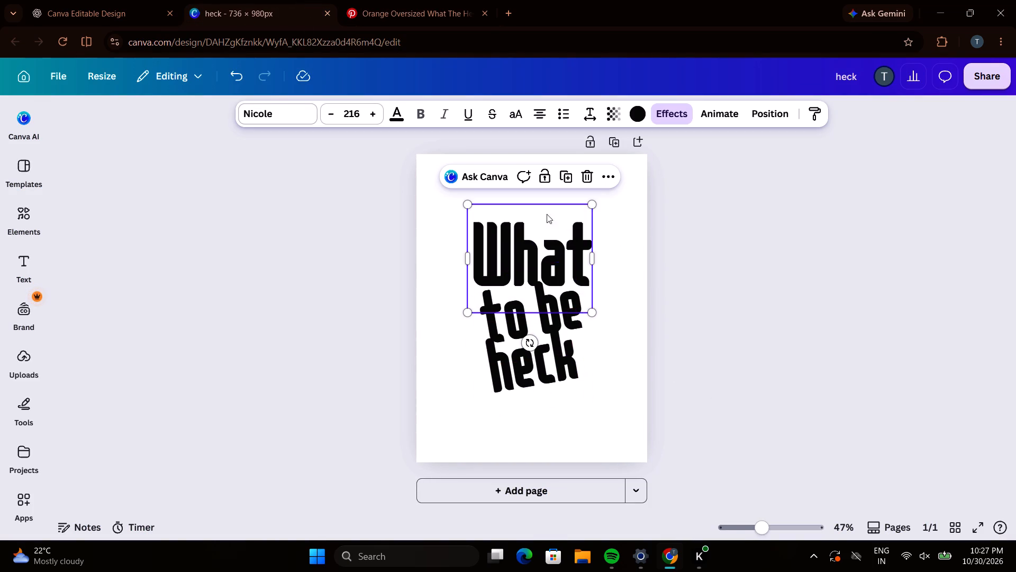
{"action": "left_click", "coordinate": [398, 109]}
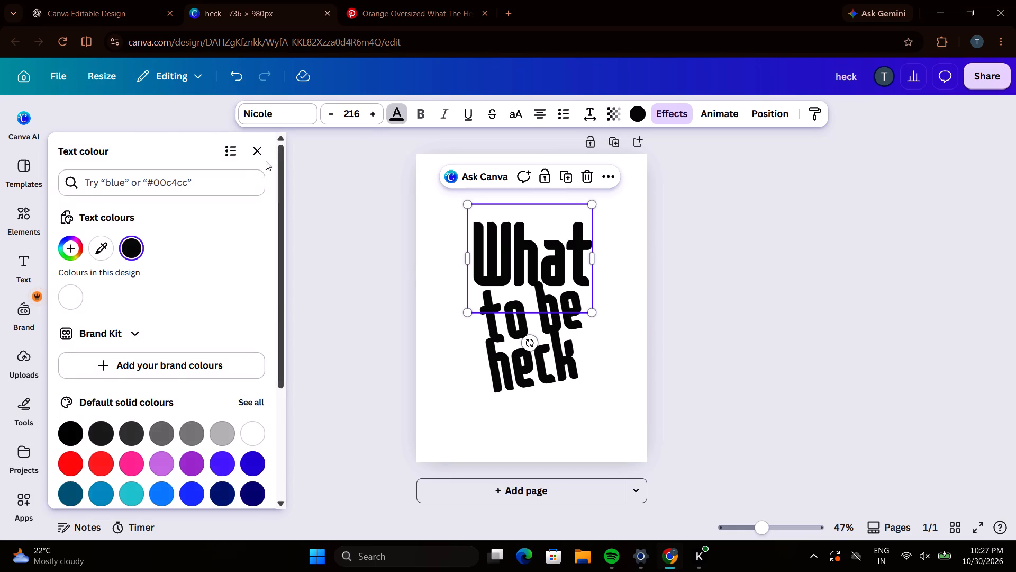
{"action": "scroll", "coordinate": [174, 425], "scroll_direction": "down", "scroll_amount": 2}
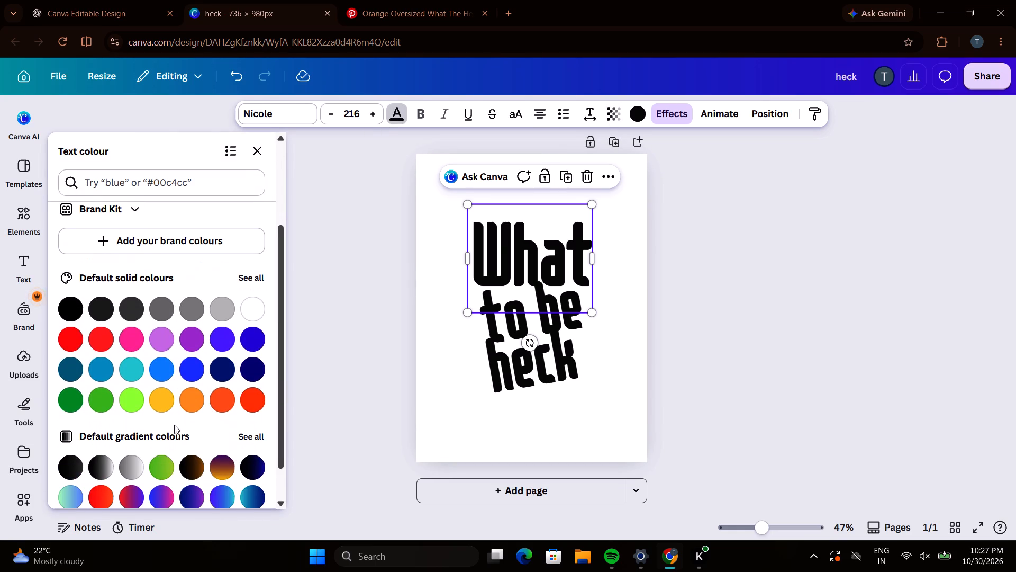
{"action": "left_click", "coordinate": [106, 312]}
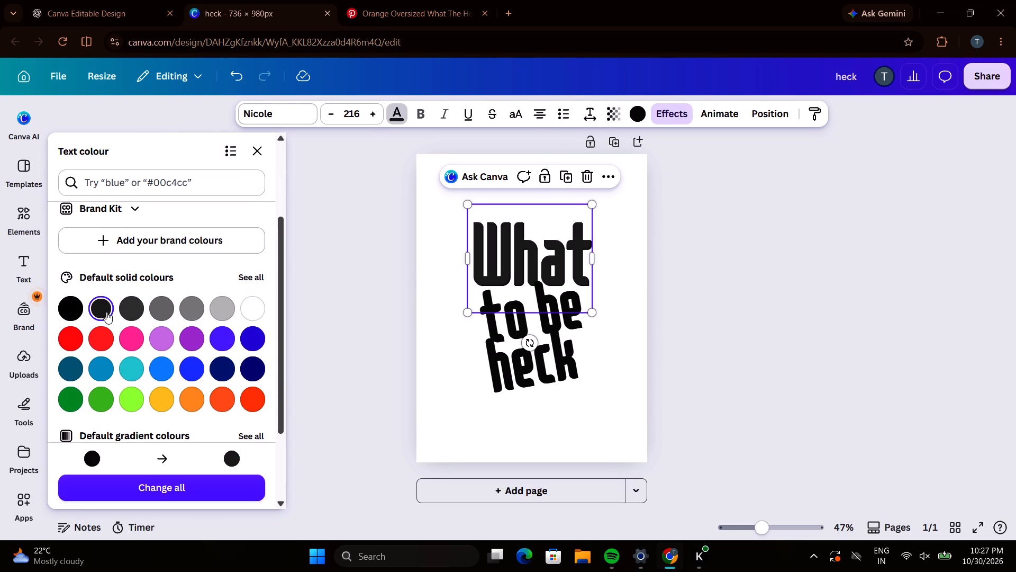
Recolour the word "heck", trying pure red and a red-orange gradient before applying the slightly lighter solid red.
{"action": "left_click", "coordinate": [546, 314]}
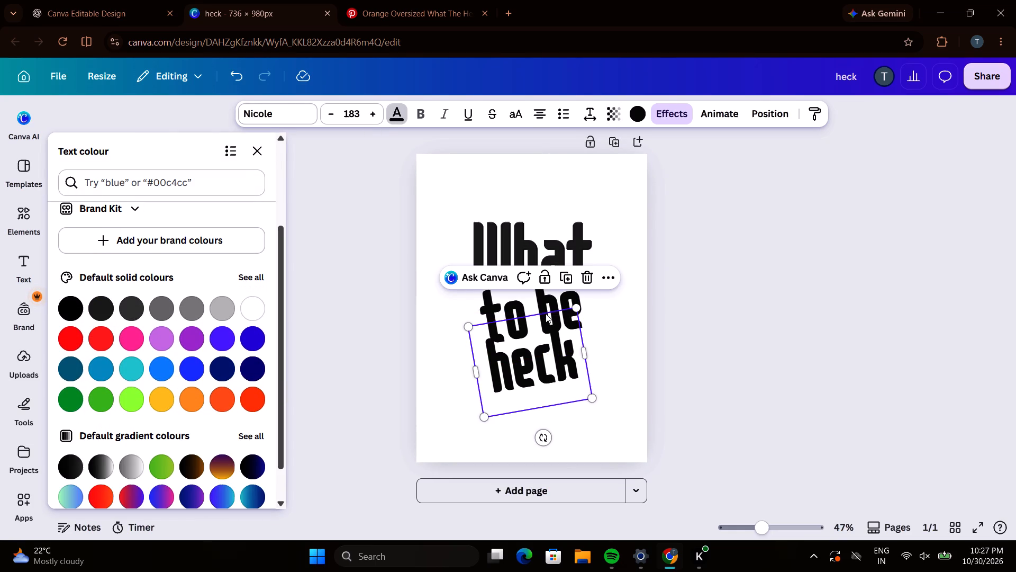
{"action": "left_click", "coordinate": [72, 328]}
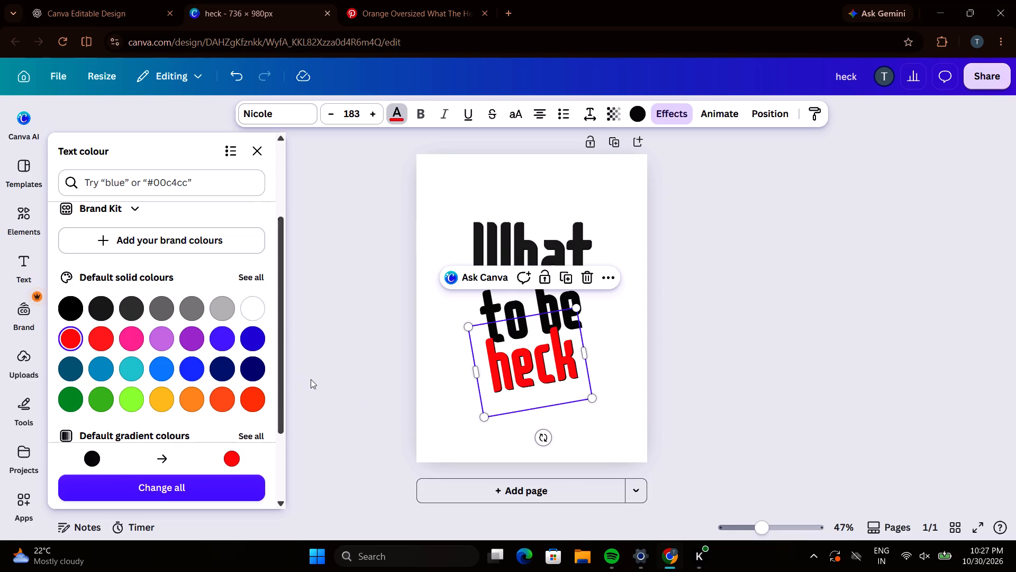
{"action": "scroll", "coordinate": [211, 429], "scroll_direction": "down", "scroll_amount": 2}
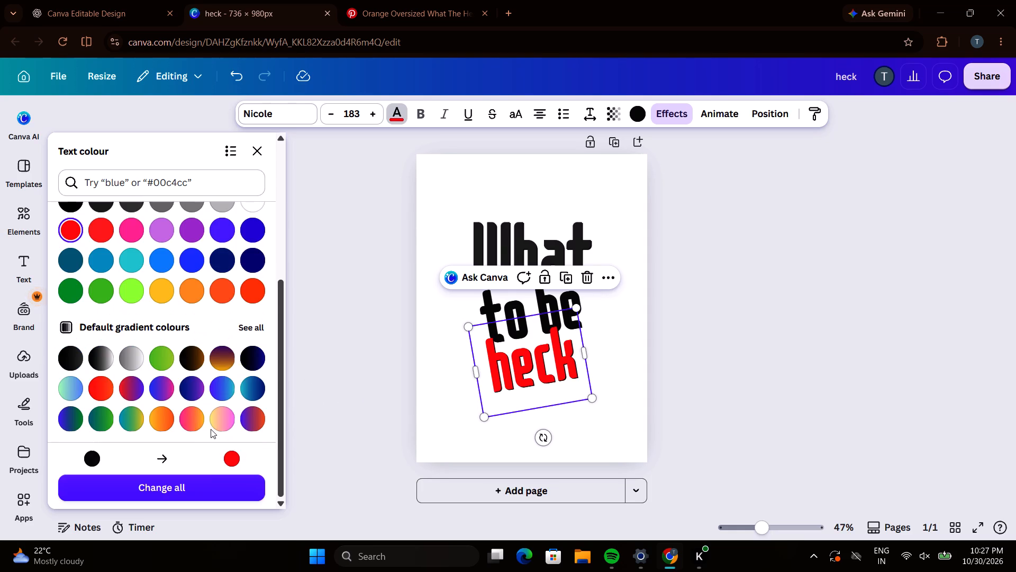
{"action": "scroll", "coordinate": [211, 429], "scroll_direction": "down", "scroll_amount": 1}
{"action": "left_click", "coordinate": [99, 394]}
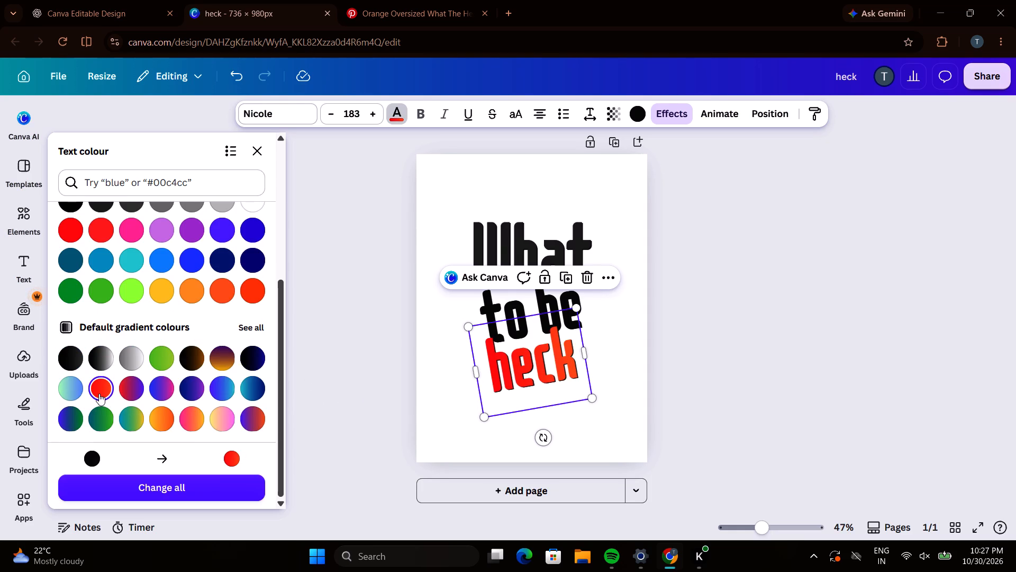
{"action": "scroll", "coordinate": [223, 272], "scroll_direction": "up", "scroll_amount": 1}
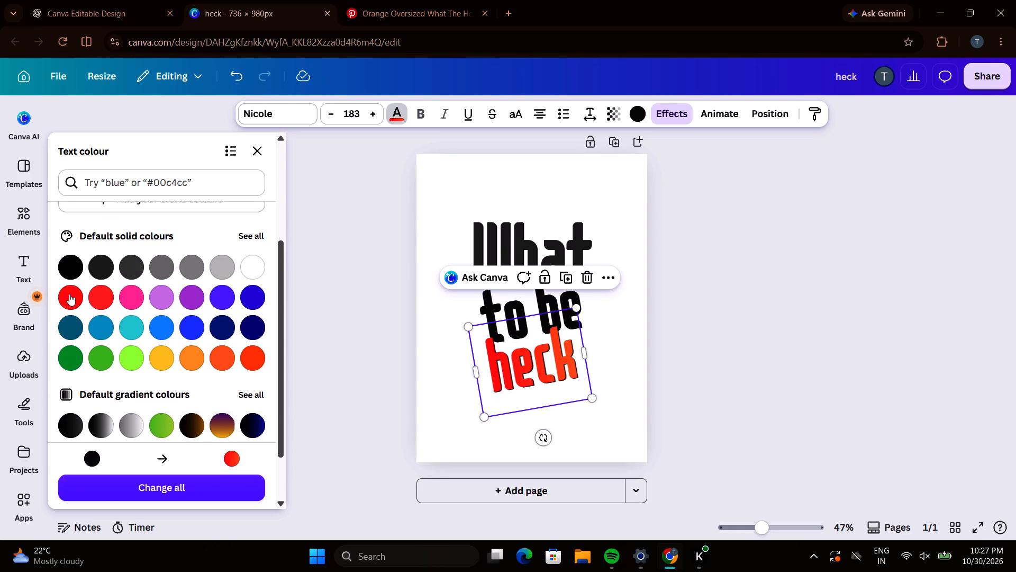
{"action": "left_click", "coordinate": [96, 299]}
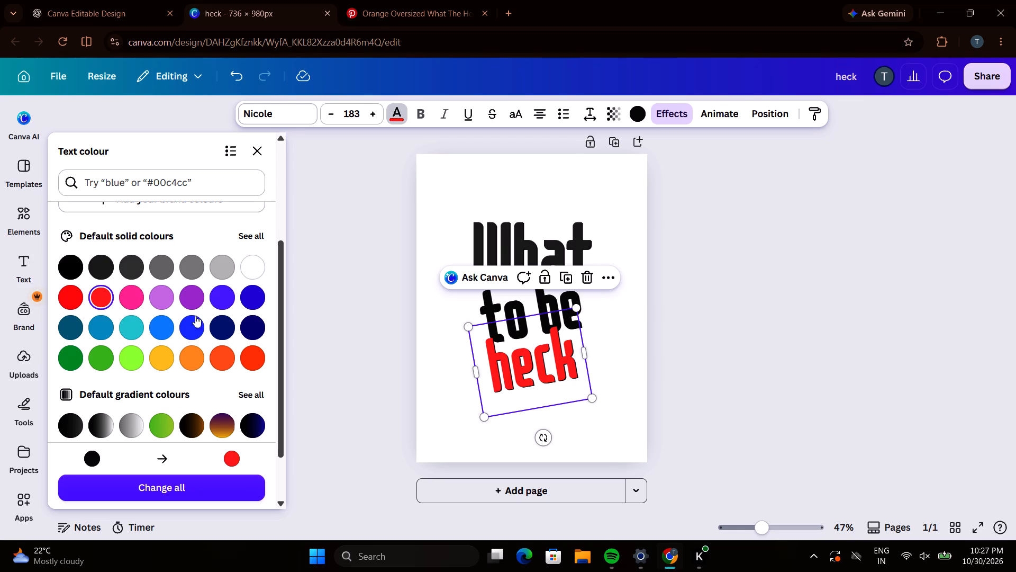
{"action": "left_click", "coordinate": [350, 308]}
{"action": "left_click", "coordinate": [396, 307]}
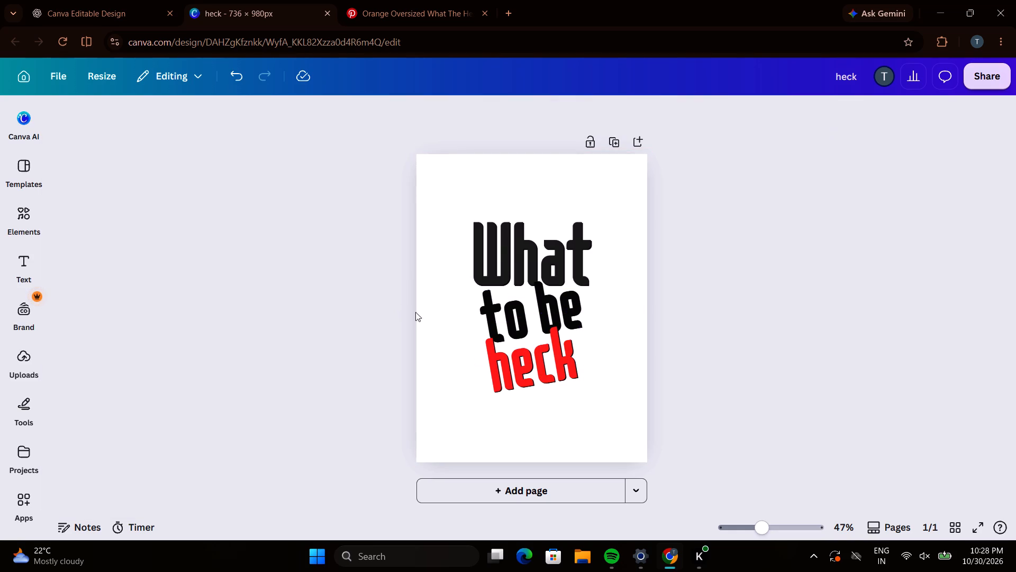
Check the original Pinterest pin's wording and replace the middle line "to be" with "the" in the Canva design.
{"action": "left_click", "coordinate": [397, 0]}
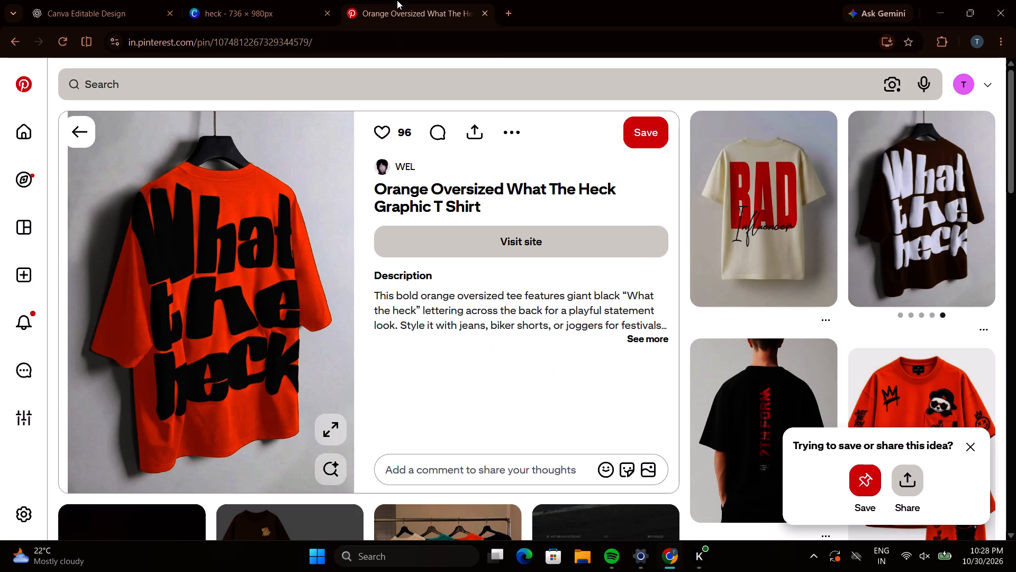
{"action": "left_click", "coordinate": [225, 0]}
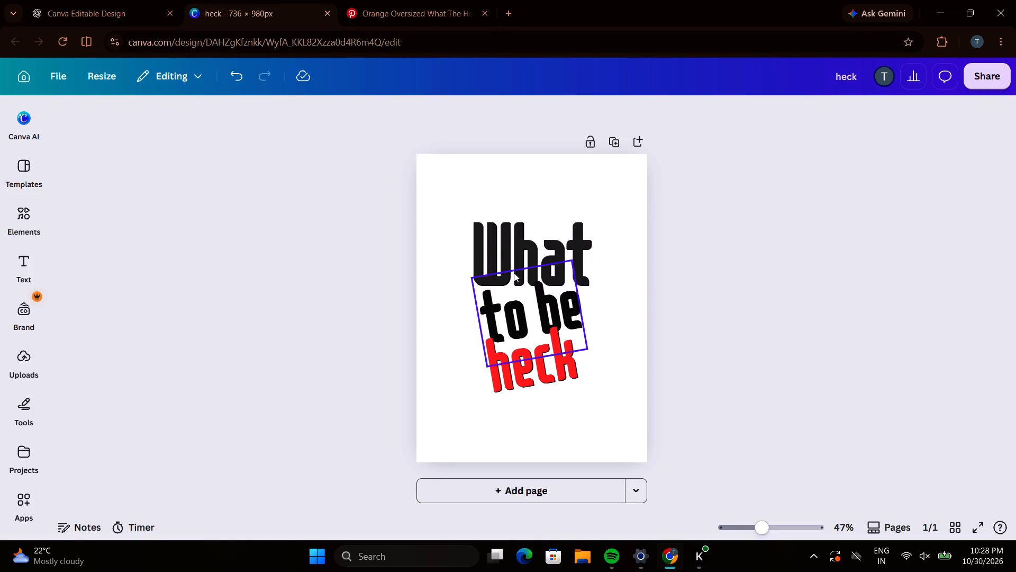
{"action": "double_click", "coordinate": [520, 293]}
{"action": "left_click", "coordinate": [520, 293]}
{"action": "type", "text": "the"}
{"action": "left_click", "coordinate": [363, 375]}
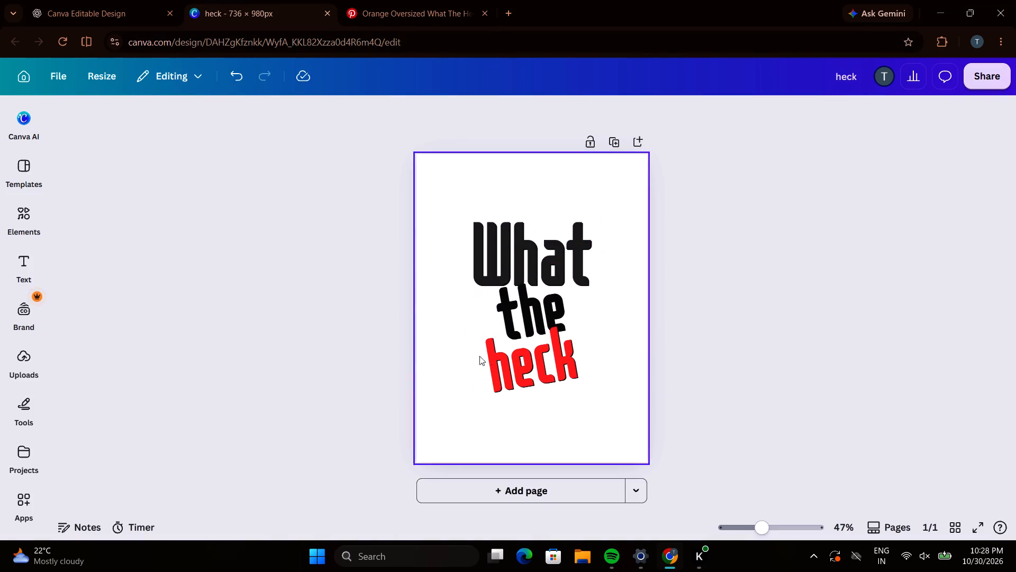
{"action": "left_click", "coordinate": [521, 324]}
{"action": "left_click", "coordinate": [685, 315]}
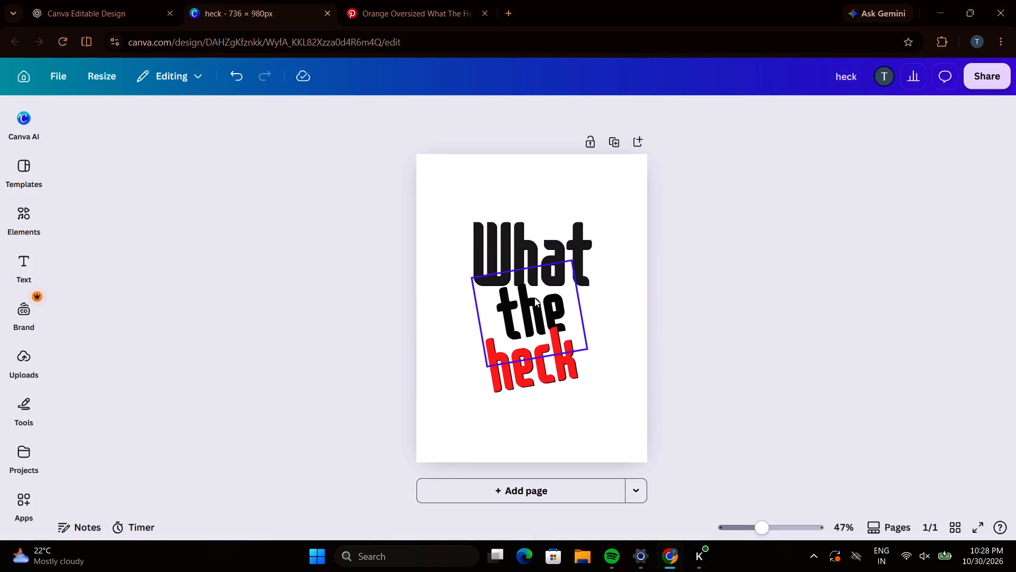
Change the text colour of the word "the" to the same near-black shade as "What".
{"action": "left_click", "coordinate": [533, 299]}
{"action": "left_click", "coordinate": [389, 113]}
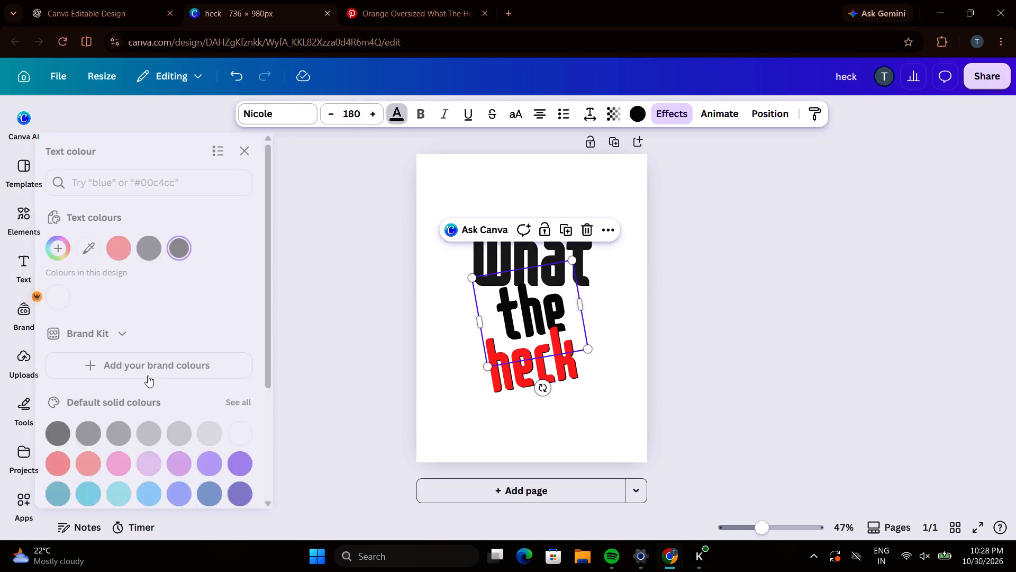
{"action": "left_click", "coordinate": [102, 436]}
{"action": "left_click", "coordinate": [349, 338]}
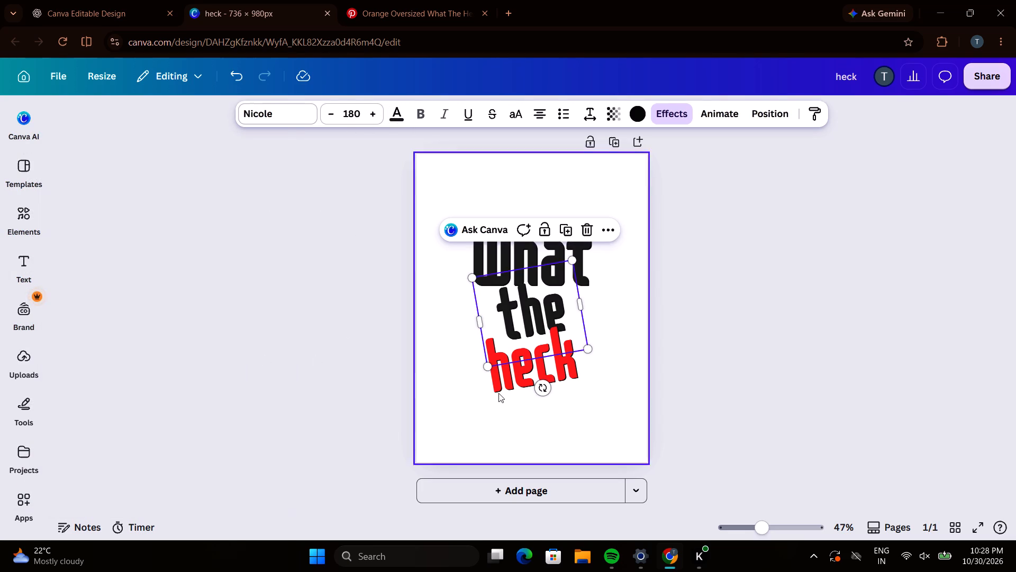
{"action": "left_click", "coordinate": [793, 318]}
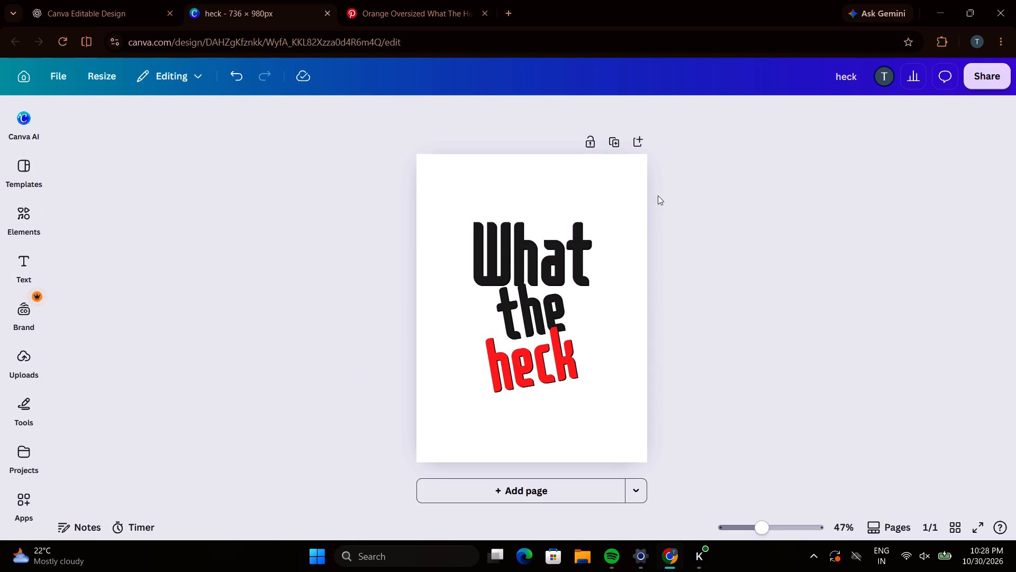
Download the design as a high-quality 736 × 980 px PNG with a transparent background.
{"action": "left_click", "coordinate": [1007, 77]}
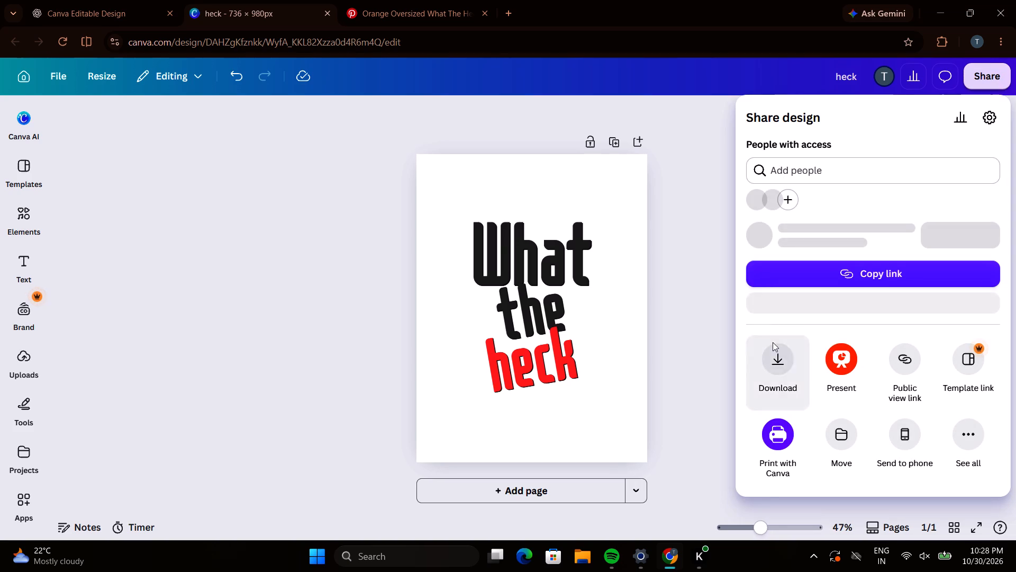
{"action": "left_click", "coordinate": [773, 342]}
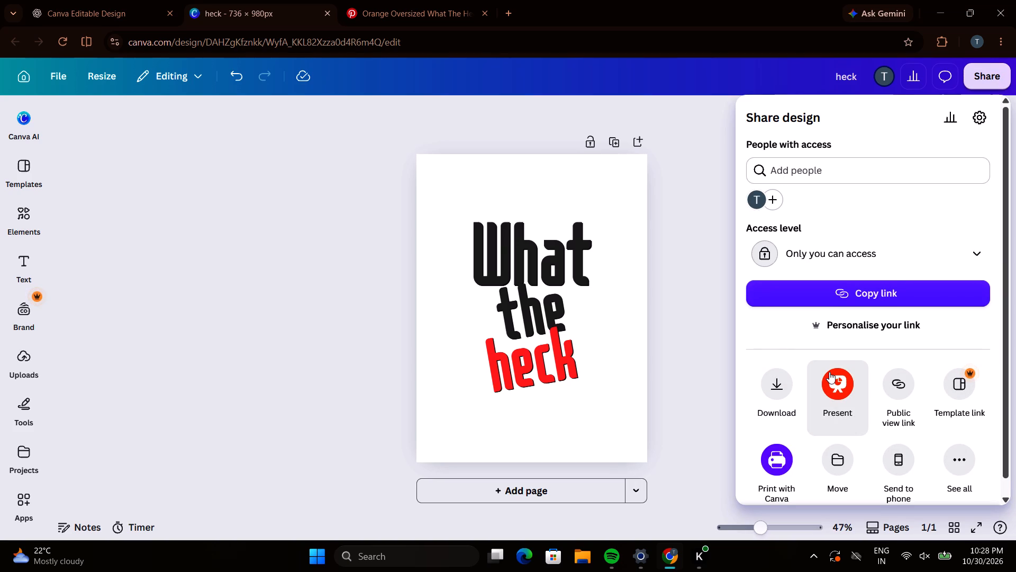
{"action": "left_click", "coordinate": [788, 372]}
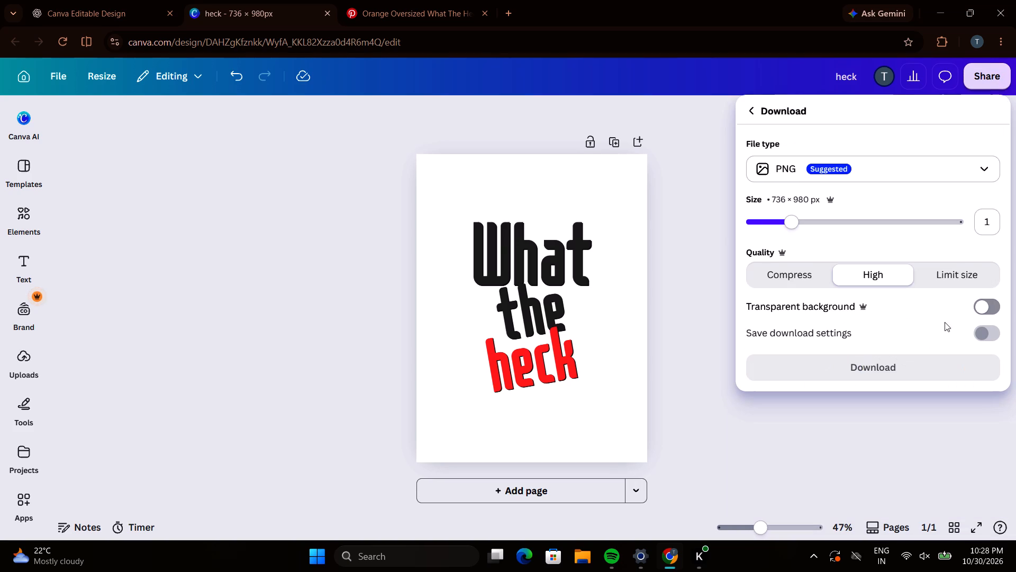
{"action": "left_click", "coordinate": [982, 299]}
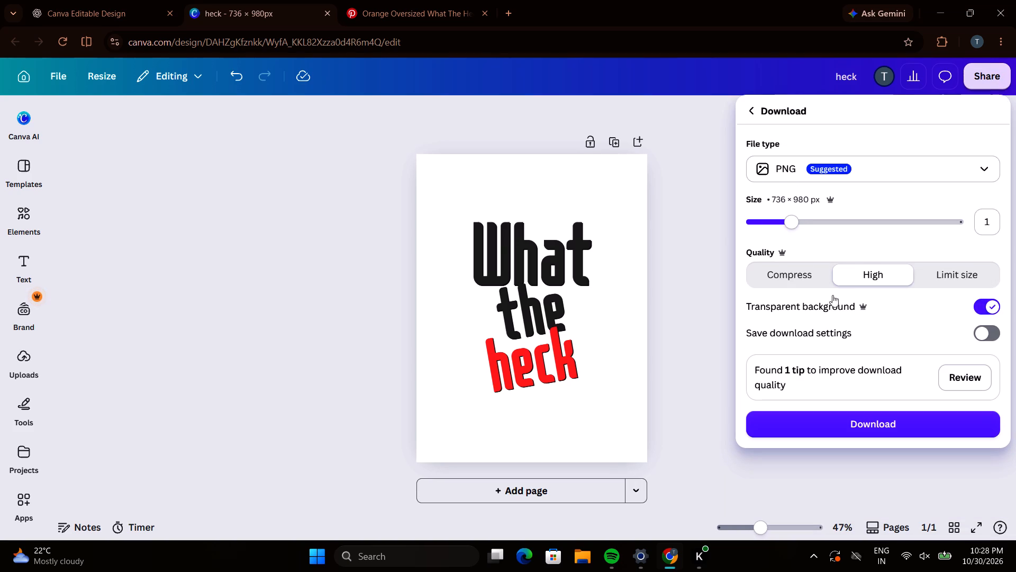
{"action": "left_click", "coordinate": [843, 419]}
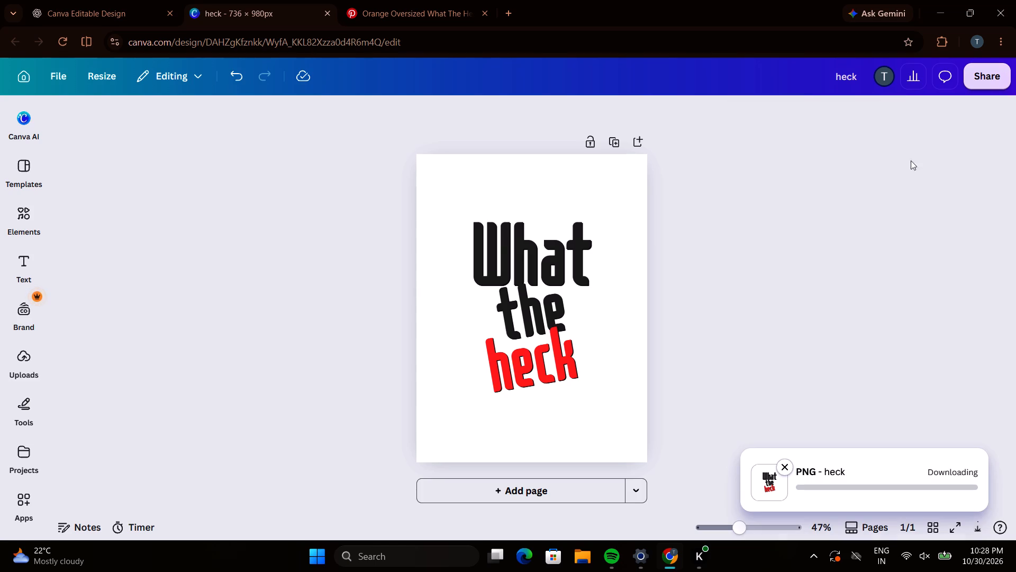
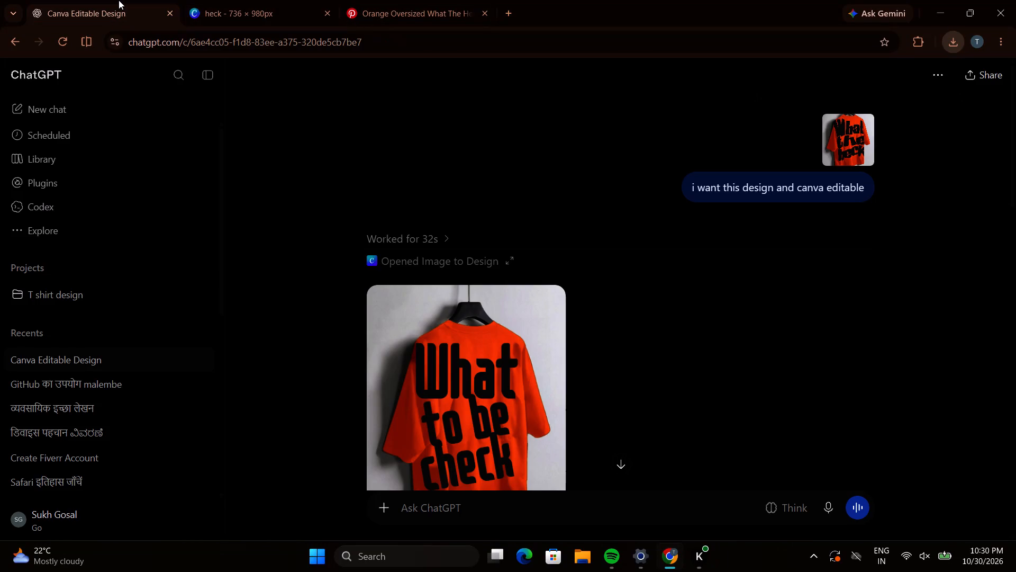
Browse the related pins under the orange "What The Heck" T-shirt pin on Pinterest for another design.
{"action": "left_click", "coordinate": [256, 0]}
{"action": "left_click", "coordinate": [418, 0]}
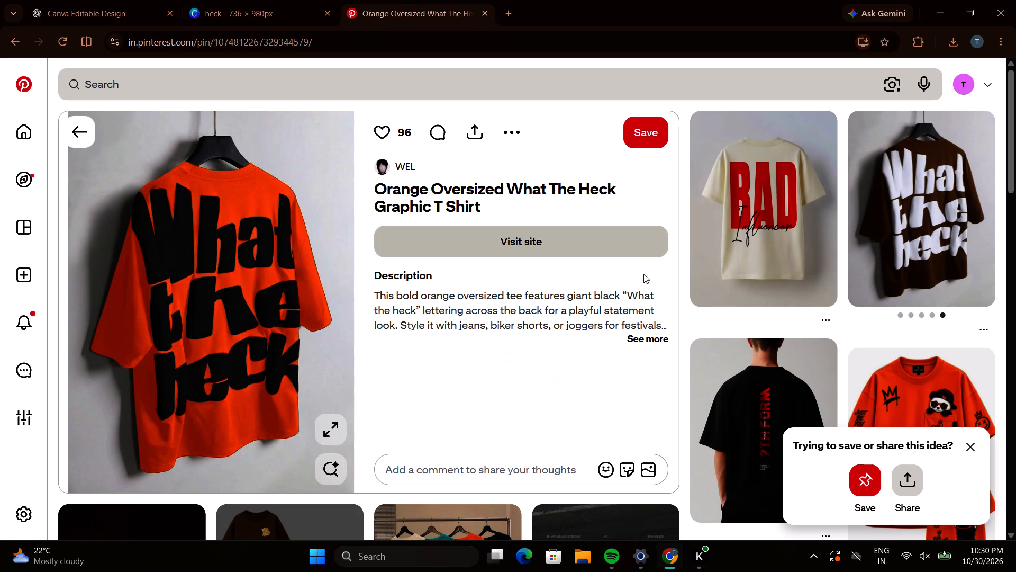
{"action": "scroll", "coordinate": [629, 274], "scroll_direction": "down", "scroll_amount": 4}
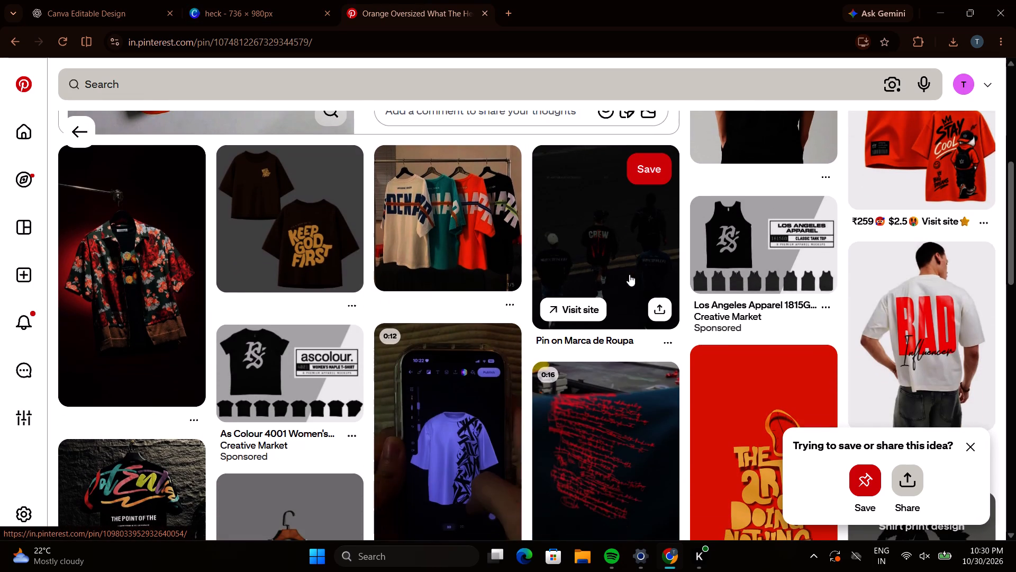
{"action": "scroll", "coordinate": [629, 274], "scroll_direction": "down", "scroll_amount": 1}
{"action": "scroll", "coordinate": [300, 406], "scroll_direction": "down", "scroll_amount": 1}
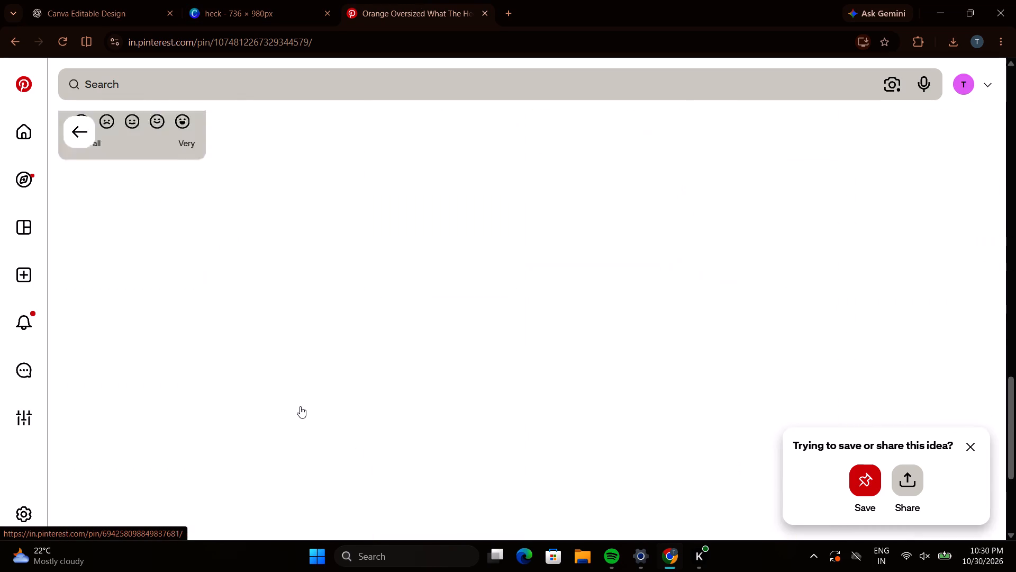
{"action": "scroll", "coordinate": [300, 406], "scroll_direction": "down", "scroll_amount": 1}
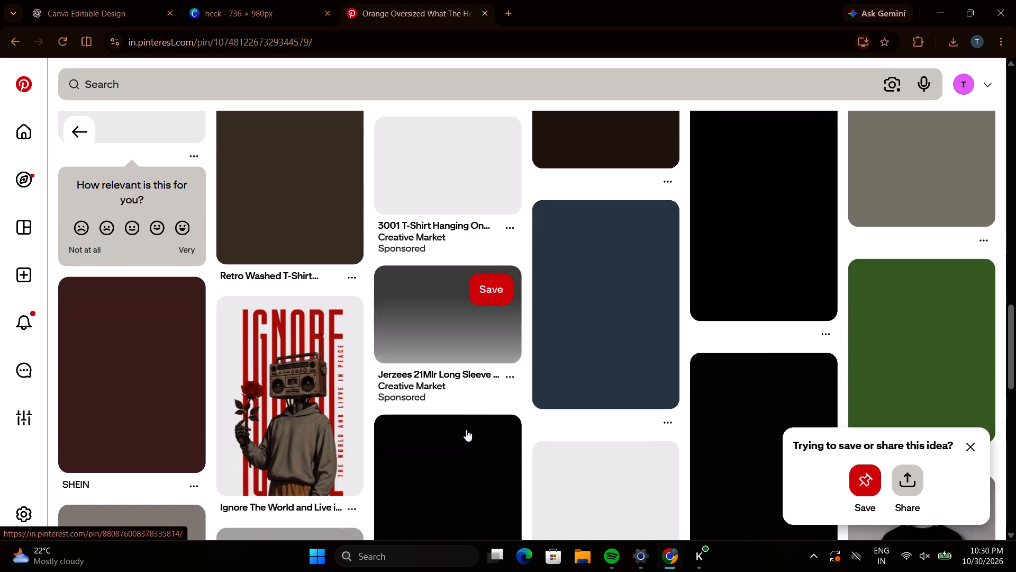
{"action": "scroll", "coordinate": [284, 382], "scroll_direction": "down", "scroll_amount": 1}
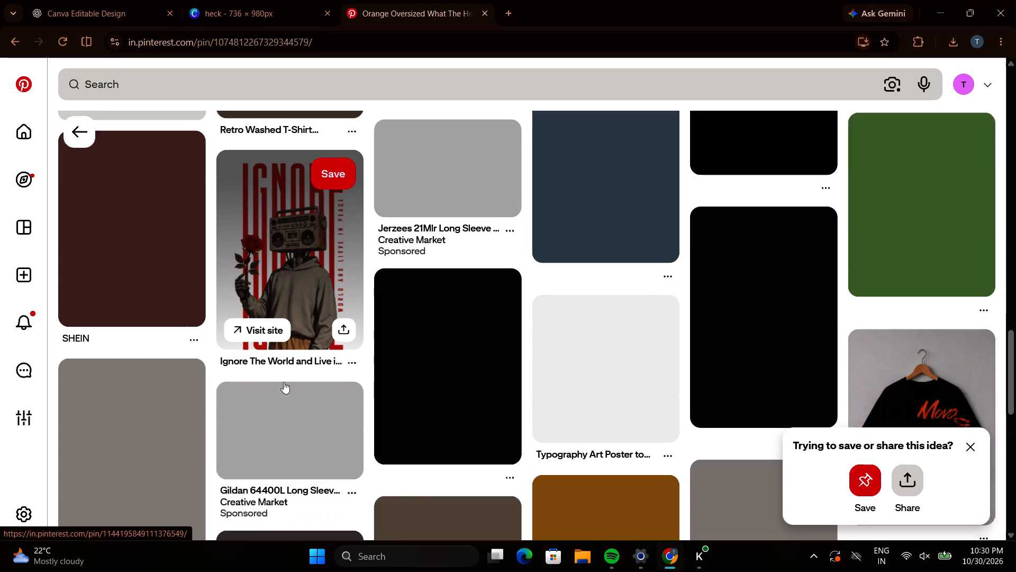
{"action": "scroll", "coordinate": [284, 382], "scroll_direction": "down", "scroll_amount": 2}
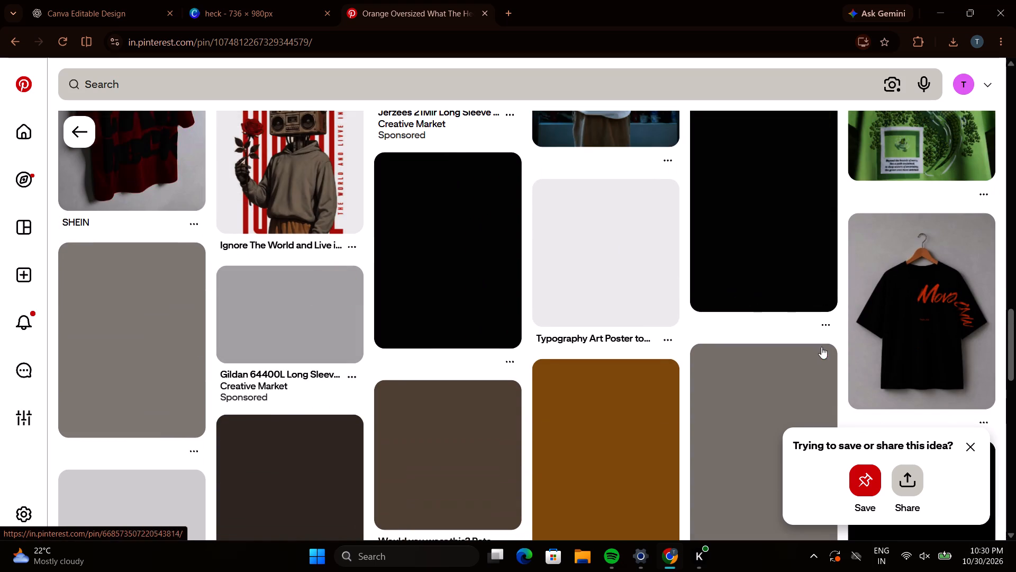
{"action": "scroll", "coordinate": [356, 312], "scroll_direction": "up", "scroll_amount": 8}
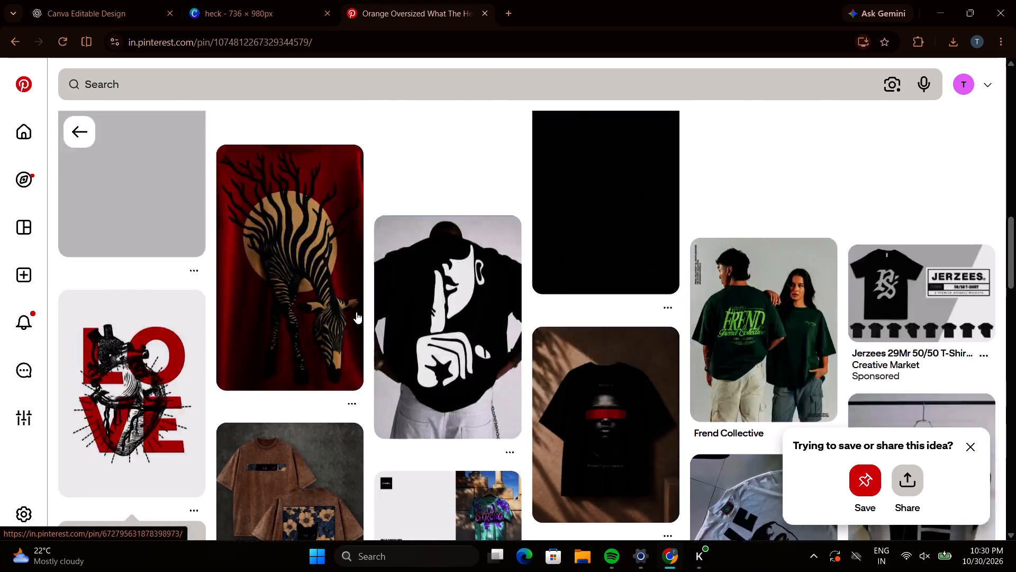
{"action": "scroll", "coordinate": [356, 312], "scroll_direction": "up", "scroll_amount": 2}
Return to the "aesthetic t shirt design" search results and look through them for another T-shirt design.
{"action": "left_click", "coordinate": [90, 141]}
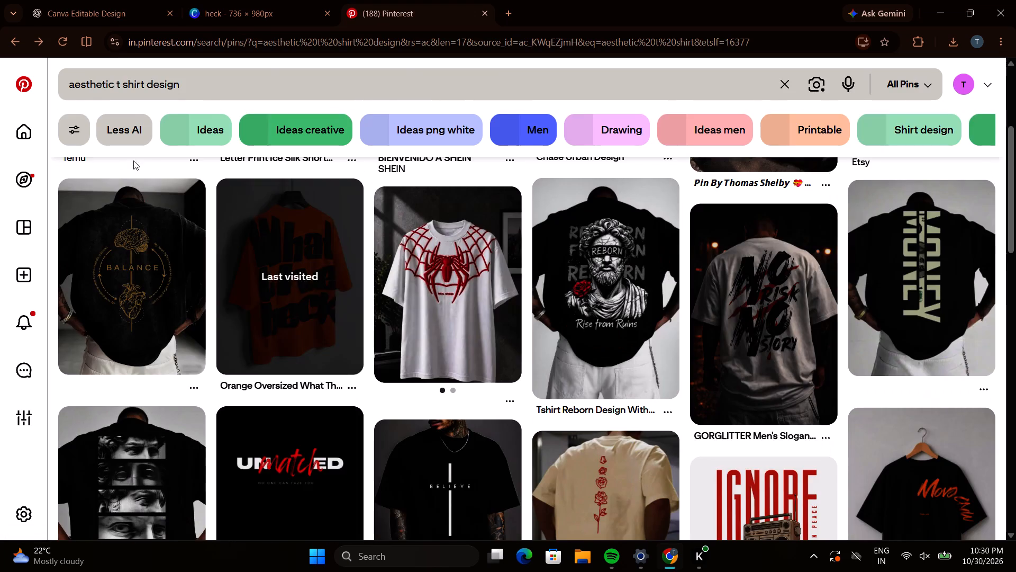
{"action": "scroll", "coordinate": [297, 241], "scroll_direction": "down", "scroll_amount": 3}
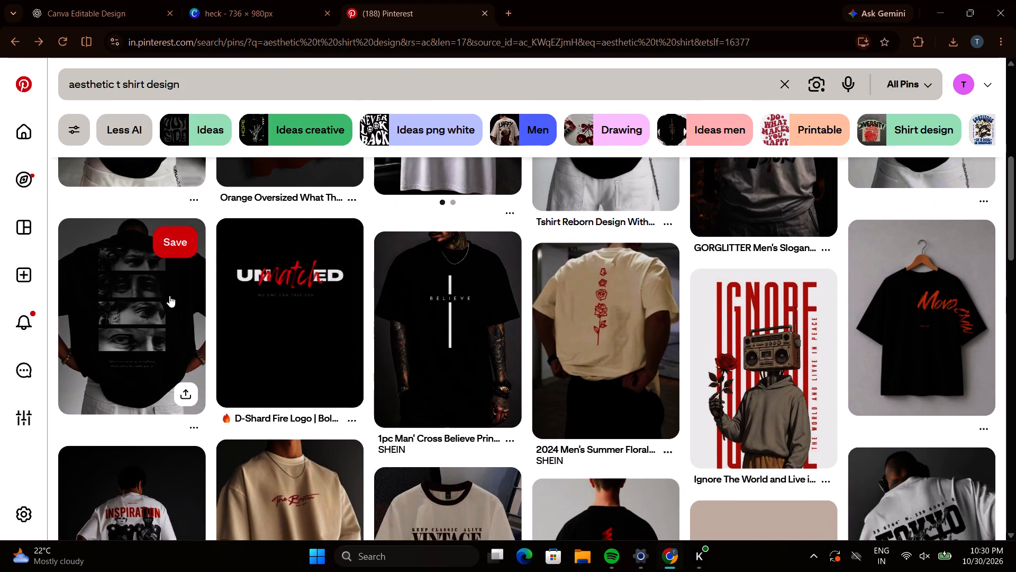
{"action": "scroll", "coordinate": [285, 341], "scroll_direction": "down", "scroll_amount": 3}
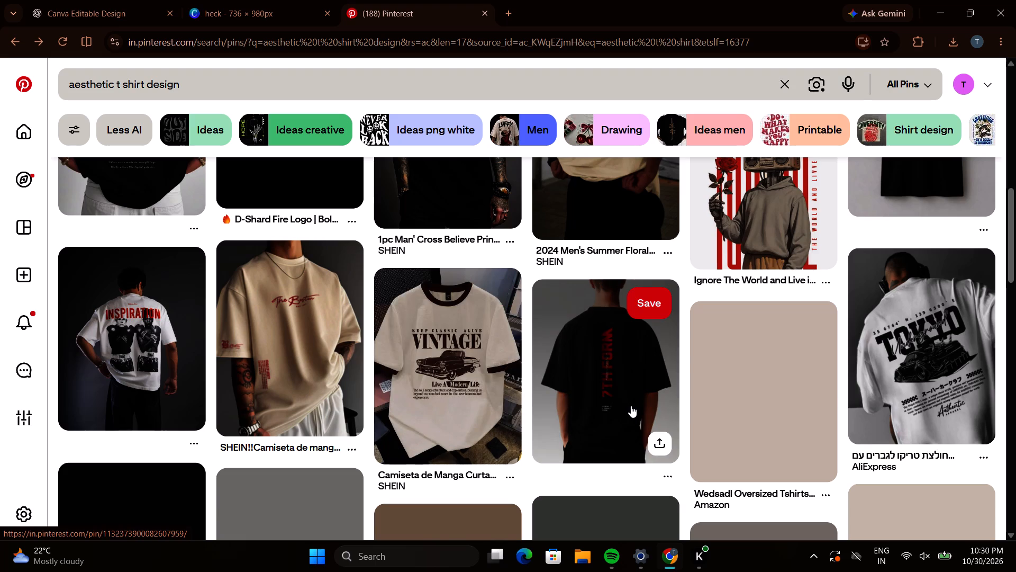
{"action": "scroll", "coordinate": [159, 335], "scroll_direction": "down", "scroll_amount": 1}
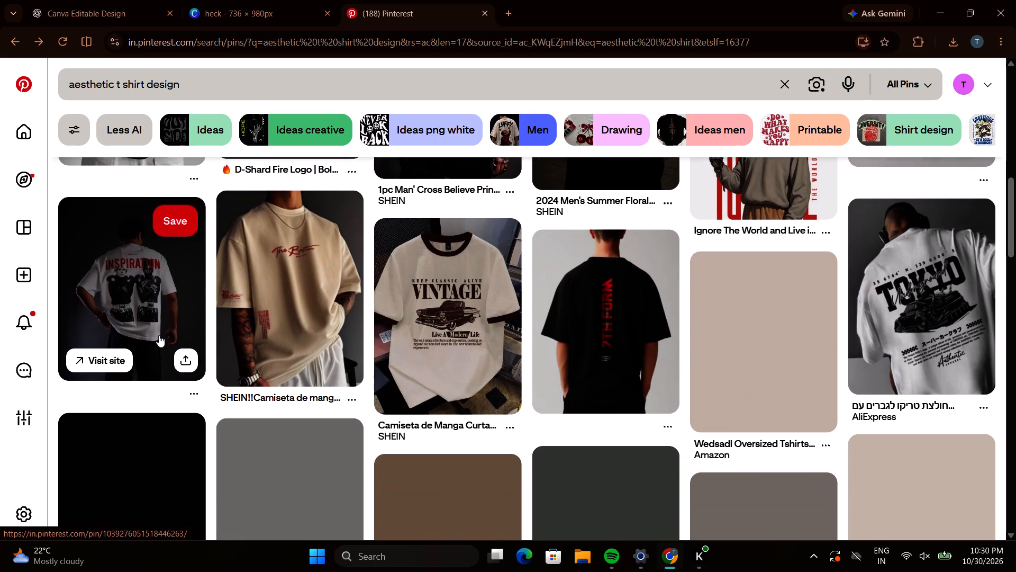
{"action": "scroll", "coordinate": [159, 335], "scroll_direction": "down", "scroll_amount": 3}
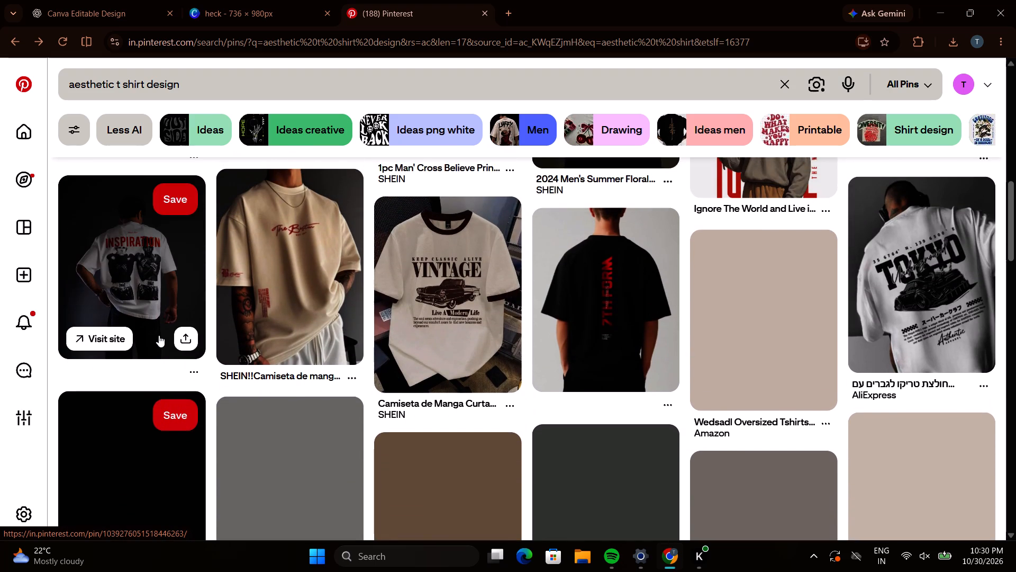
{"action": "scroll", "coordinate": [159, 335], "scroll_direction": "right", "scroll_amount": 2}
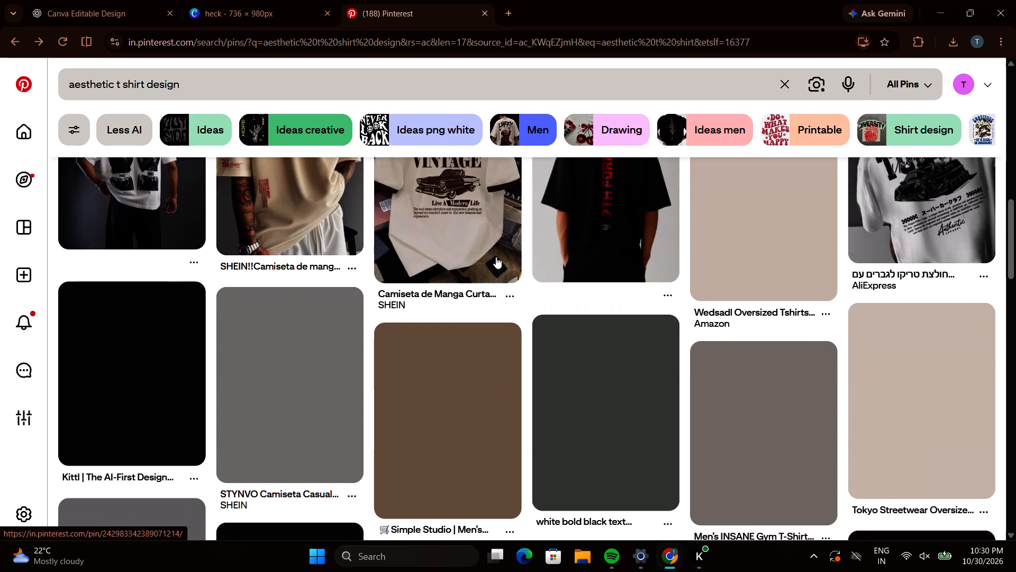
{"action": "scroll", "coordinate": [718, 325], "scroll_direction": "up", "scroll_amount": 1}
{"action": "scroll", "coordinate": [908, 352], "scroll_direction": "up", "scroll_amount": 2}
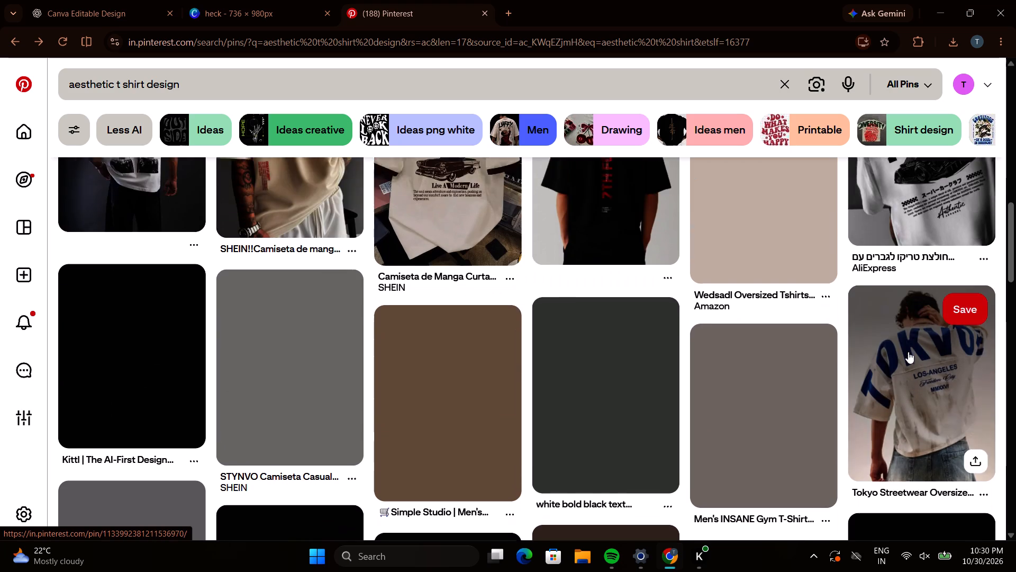
{"action": "scroll", "coordinate": [908, 352], "scroll_direction": "up", "scroll_amount": 3}
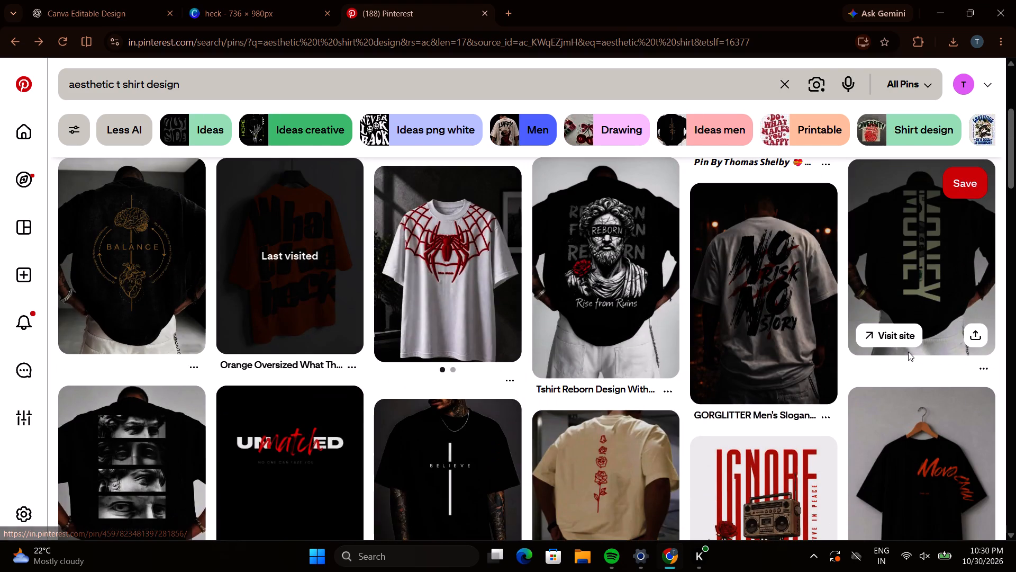
{"action": "left_click", "coordinate": [610, 315]}
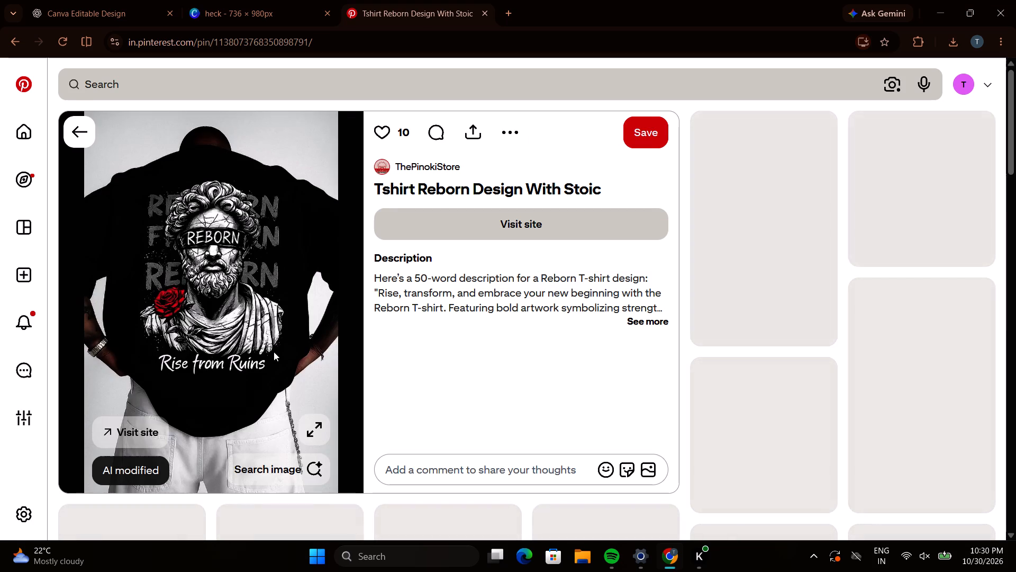
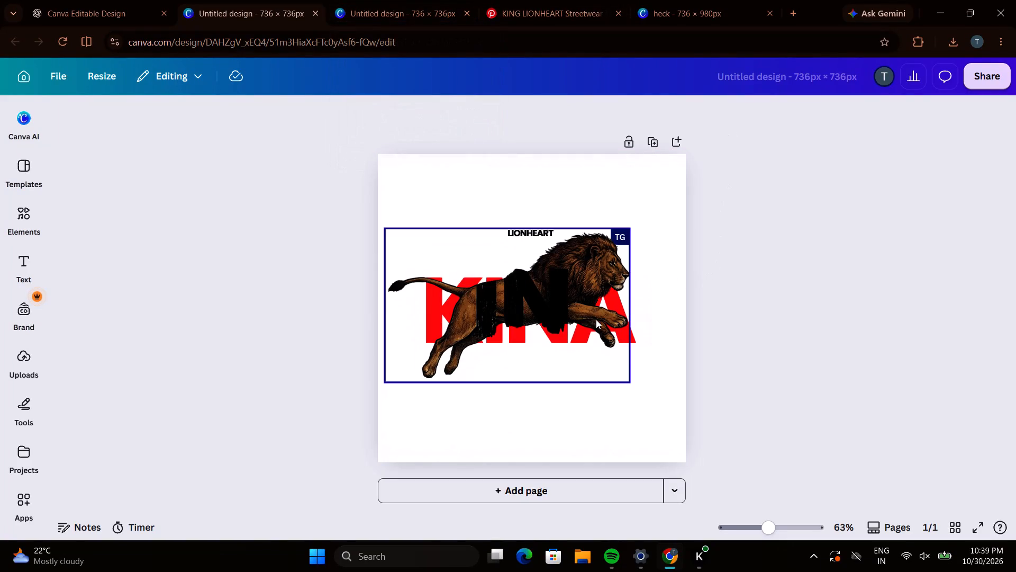
Move the lion image down clear of the red KINA lettering and correct the lettering to KING.
{"action": "left_click_drag", "start_coordinate": [532, 299], "coordinate": [531, 453]}
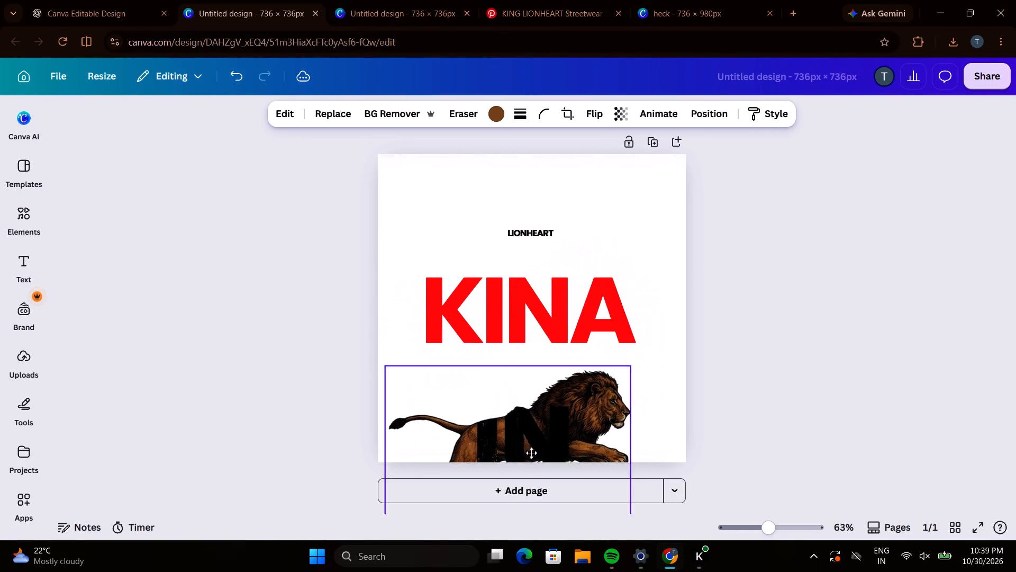
{"action": "left_click_drag", "start_coordinate": [531, 453], "coordinate": [531, 486]}
{"action": "double_click", "coordinate": [614, 295]}
{"action": "left_click", "coordinate": [620, 306]}
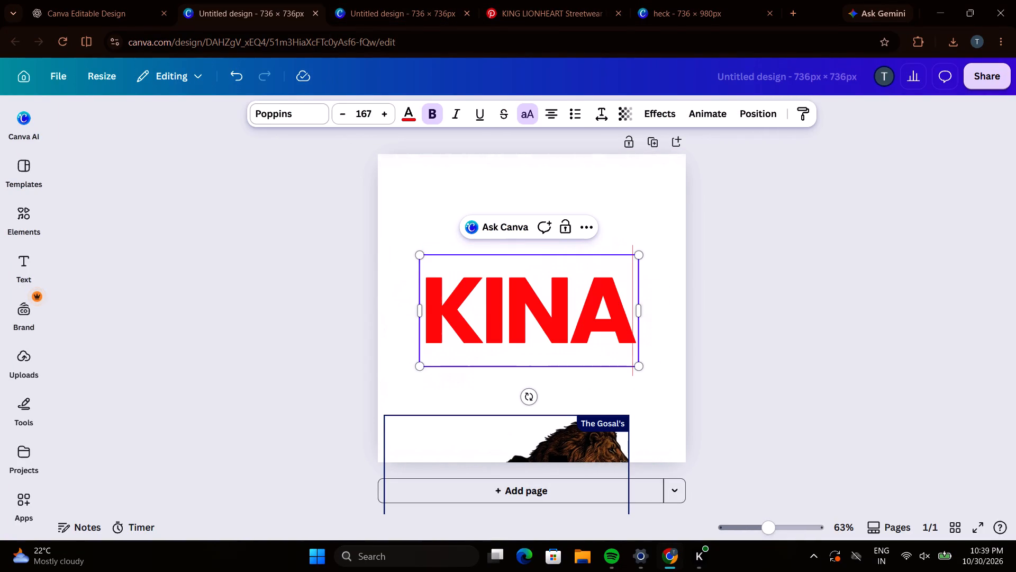
{"action": "key", "text": "BackSpace"}
{"action": "key", "text": "g"}
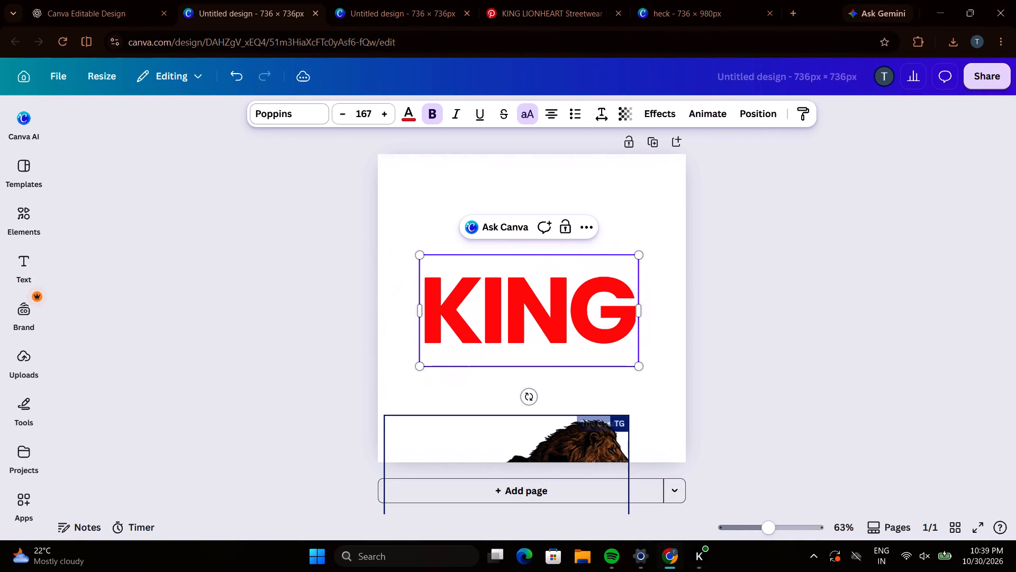
{"action": "left_click", "coordinate": [752, 344]}
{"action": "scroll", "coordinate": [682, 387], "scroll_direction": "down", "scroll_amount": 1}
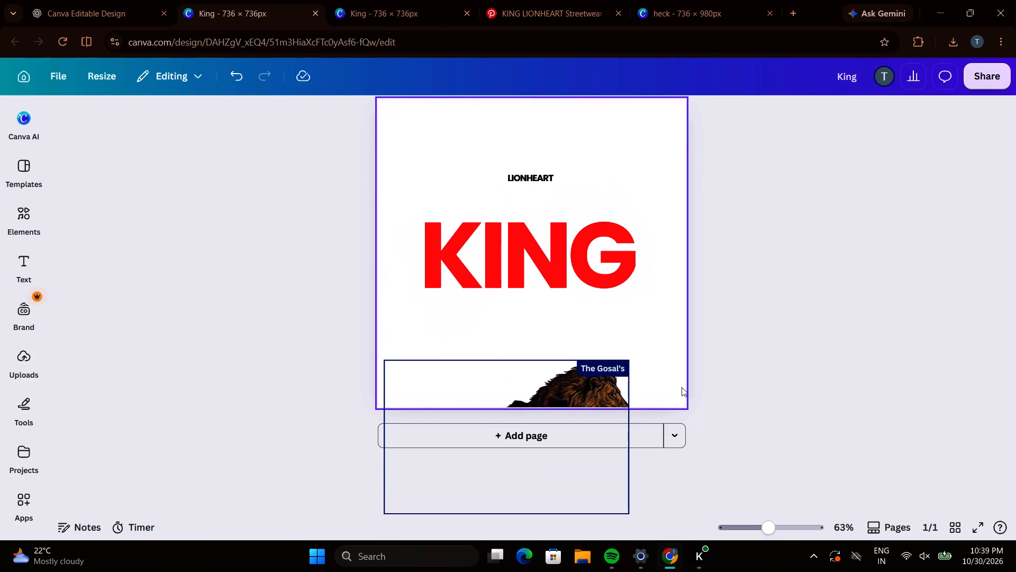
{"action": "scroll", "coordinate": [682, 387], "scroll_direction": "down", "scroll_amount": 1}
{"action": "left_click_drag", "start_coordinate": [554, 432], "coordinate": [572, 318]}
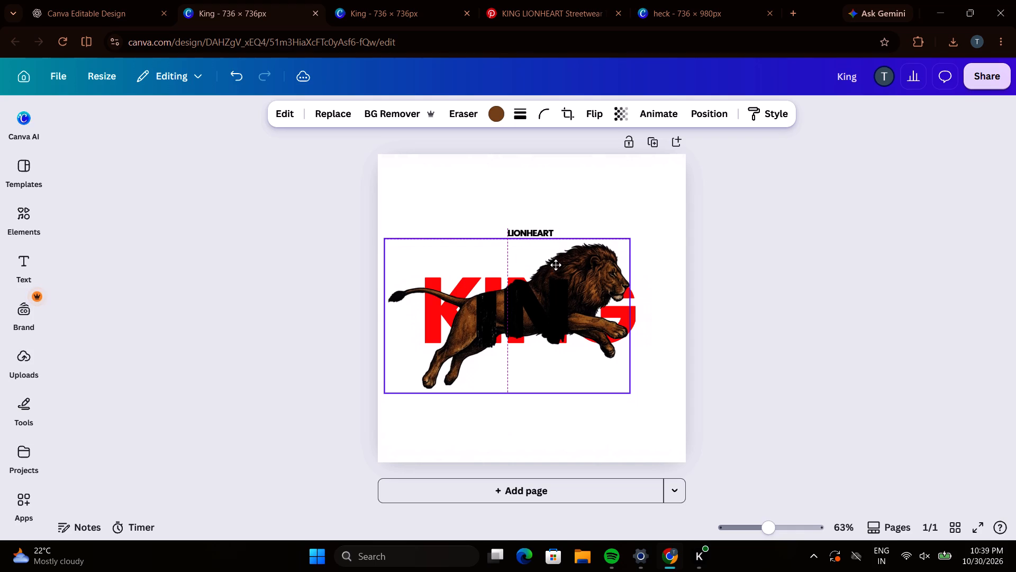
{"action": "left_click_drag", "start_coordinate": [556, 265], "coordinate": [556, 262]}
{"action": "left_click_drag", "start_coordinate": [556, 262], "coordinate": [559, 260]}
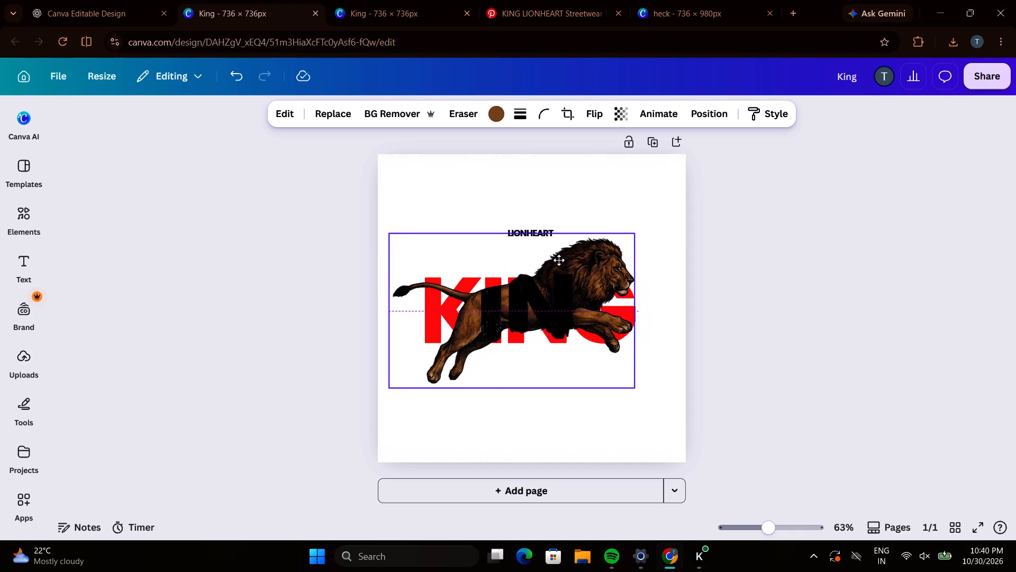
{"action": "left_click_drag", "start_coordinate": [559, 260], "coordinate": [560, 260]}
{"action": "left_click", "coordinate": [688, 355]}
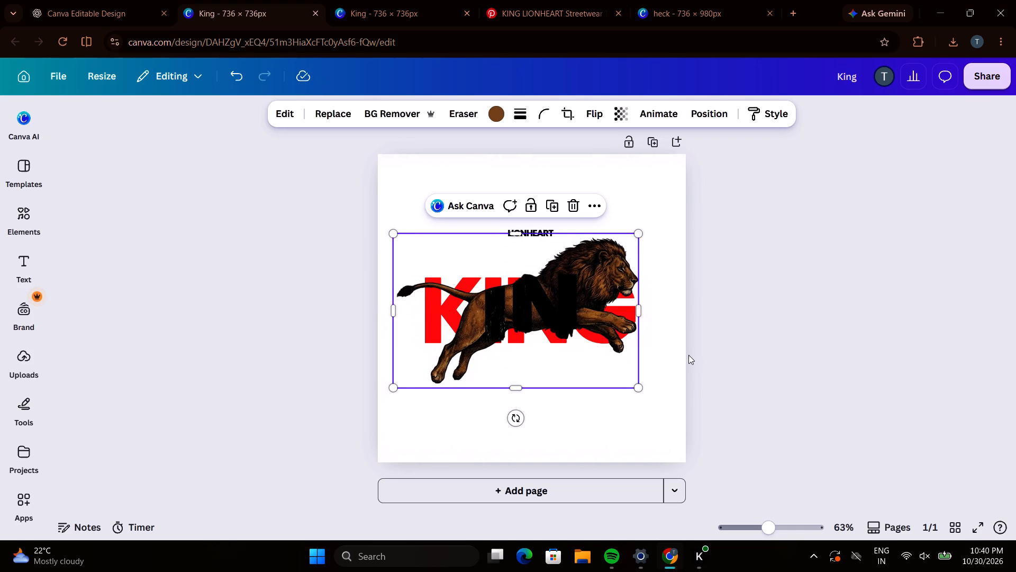
Move the lion below the KING lettering, enlarge the lettering to font size 191 and centre it on the page beneath LIONHEART.
{"action": "left_click", "coordinate": [451, 318]}
{"action": "left_click_drag", "start_coordinate": [557, 291], "coordinate": [557, 399]}
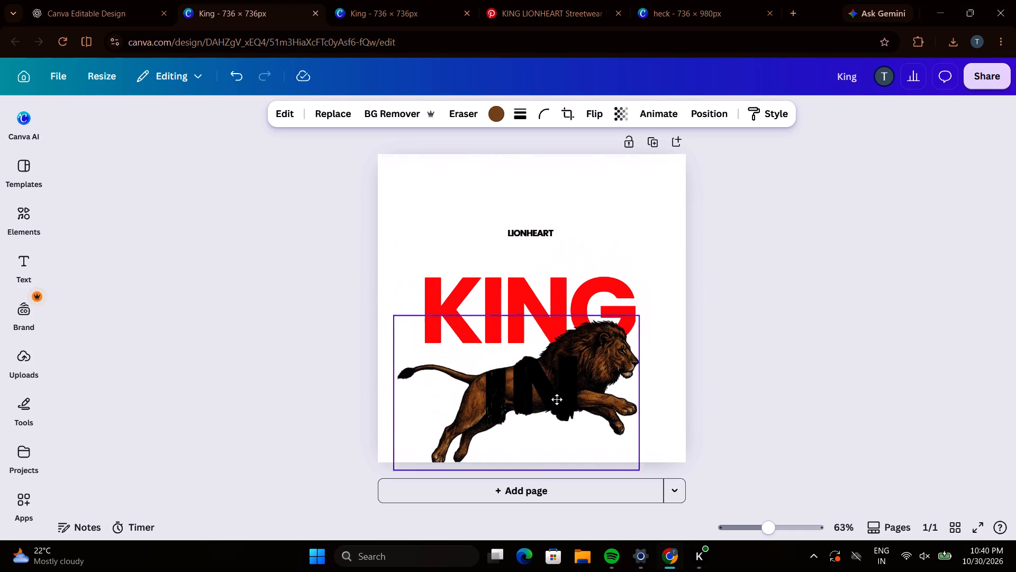
{"action": "left_click_drag", "start_coordinate": [557, 399], "coordinate": [556, 418]}
{"action": "left_click", "coordinate": [542, 314]}
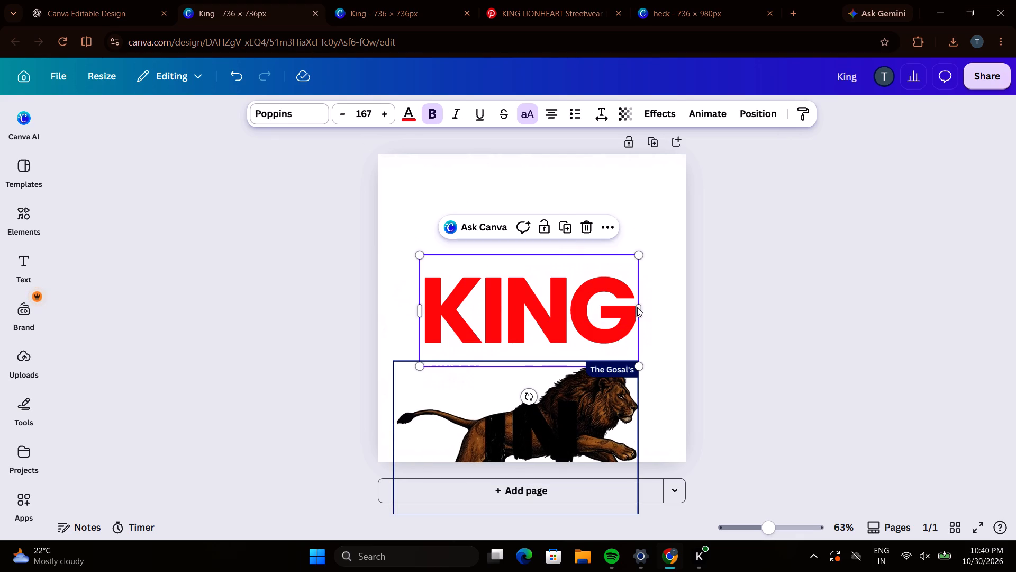
{"action": "left_click_drag", "start_coordinate": [639, 311], "coordinate": [648, 312]}
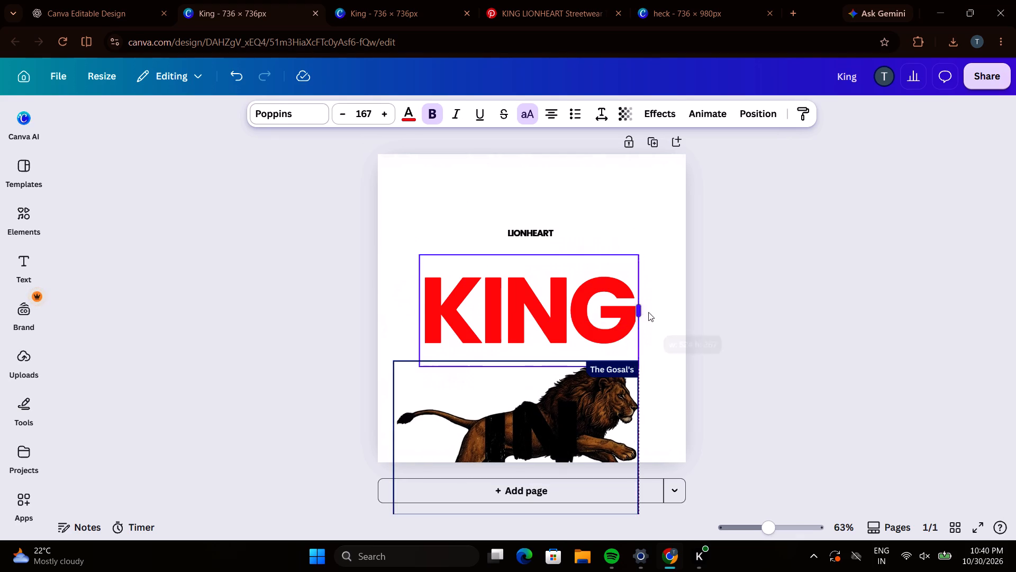
{"action": "left_click_drag", "start_coordinate": [648, 312], "coordinate": [649, 317]}
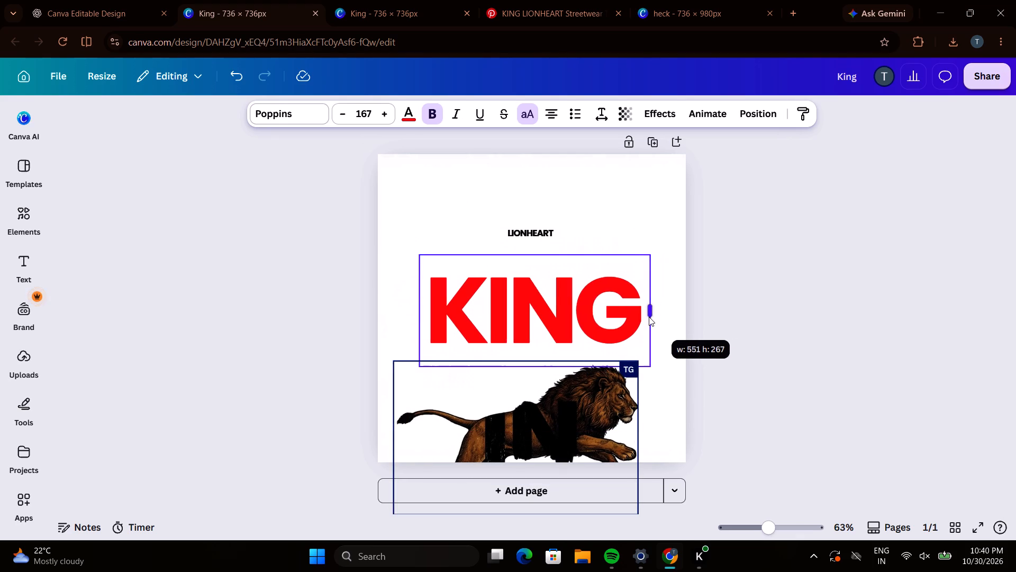
{"action": "left_click_drag", "start_coordinate": [649, 317], "coordinate": [643, 318]}
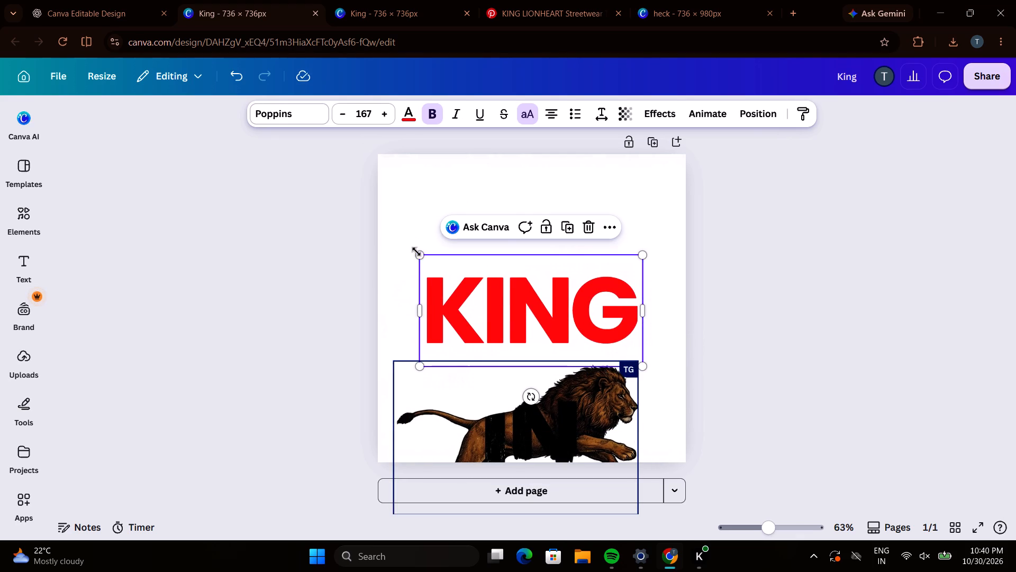
{"action": "left_click_drag", "start_coordinate": [416, 251], "coordinate": [387, 229]}
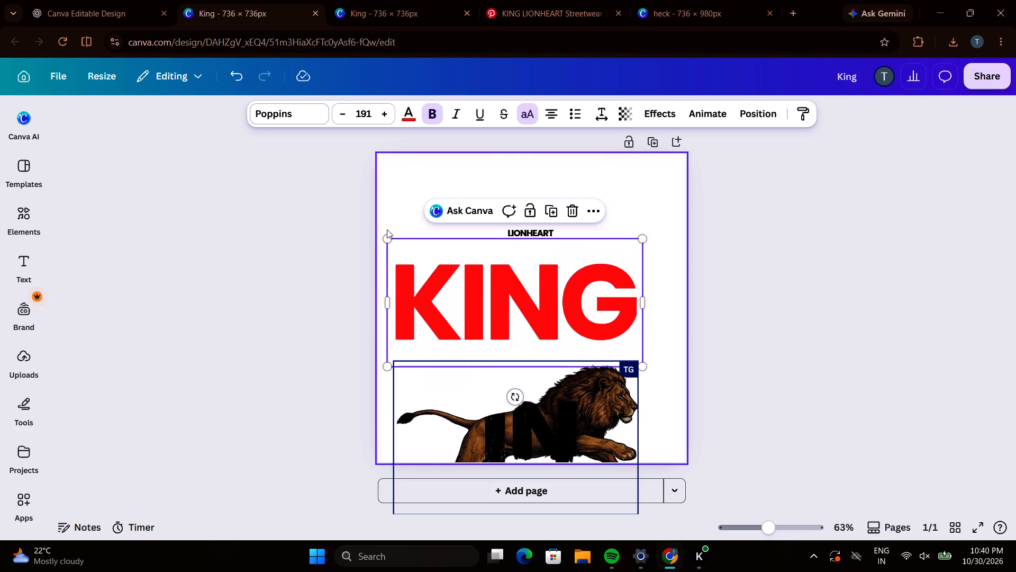
{"action": "left_click_drag", "start_coordinate": [463, 282], "coordinate": [479, 290]}
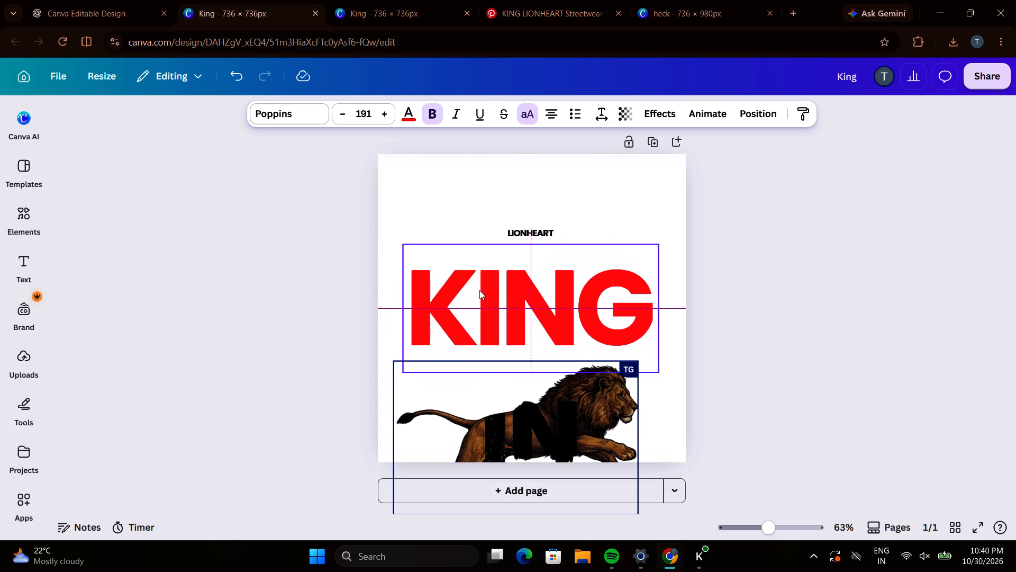
Move the lion image back up over the enlarged KING lettering, just below the LIONHEART text.
{"action": "left_click", "coordinate": [552, 425]}
{"action": "left_click_drag", "start_coordinate": [548, 428], "coordinate": [544, 346]}
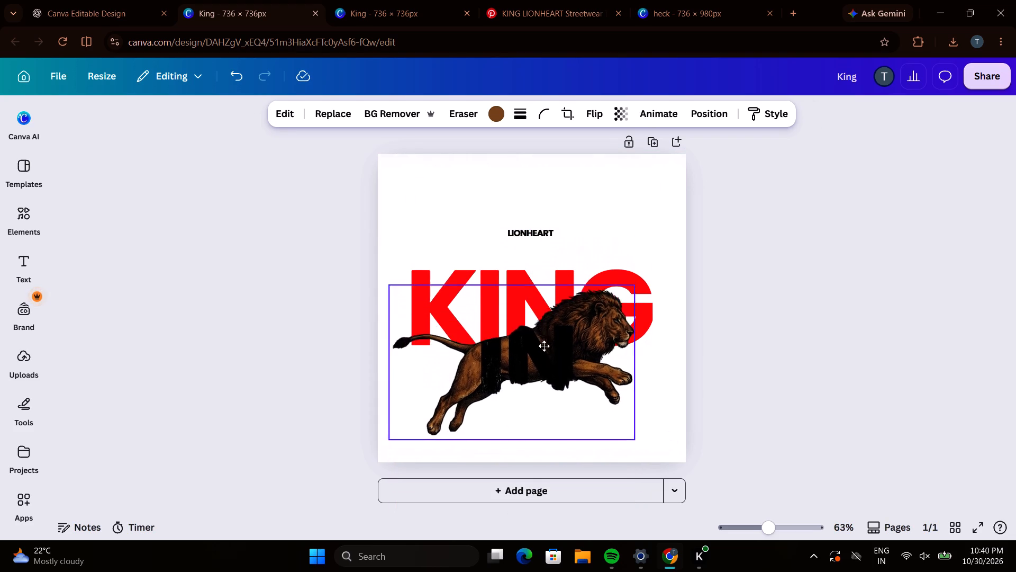
{"action": "left_click_drag", "start_coordinate": [544, 346], "coordinate": [548, 302]}
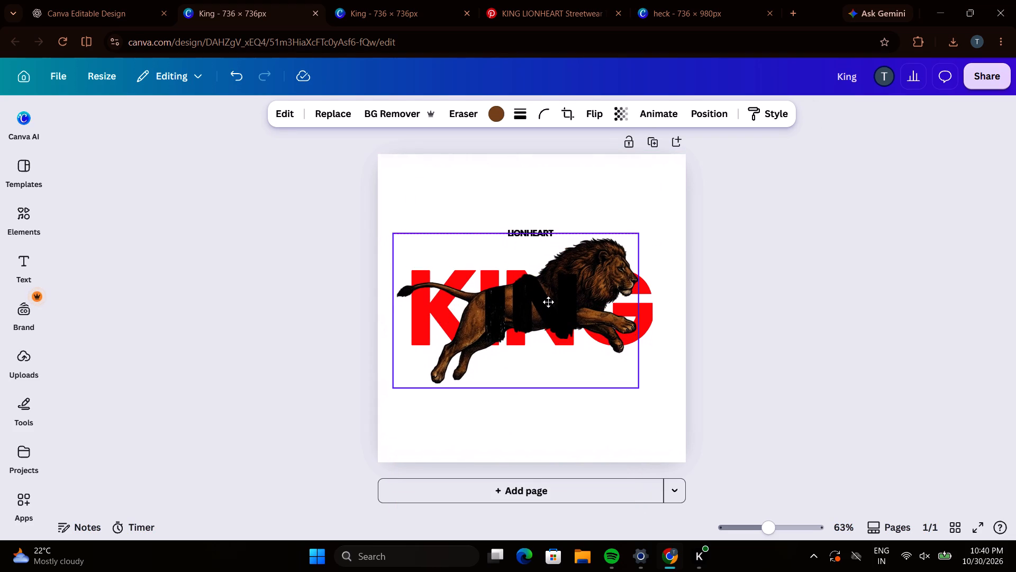
{"action": "left_click_drag", "start_coordinate": [548, 302], "coordinate": [543, 304]}
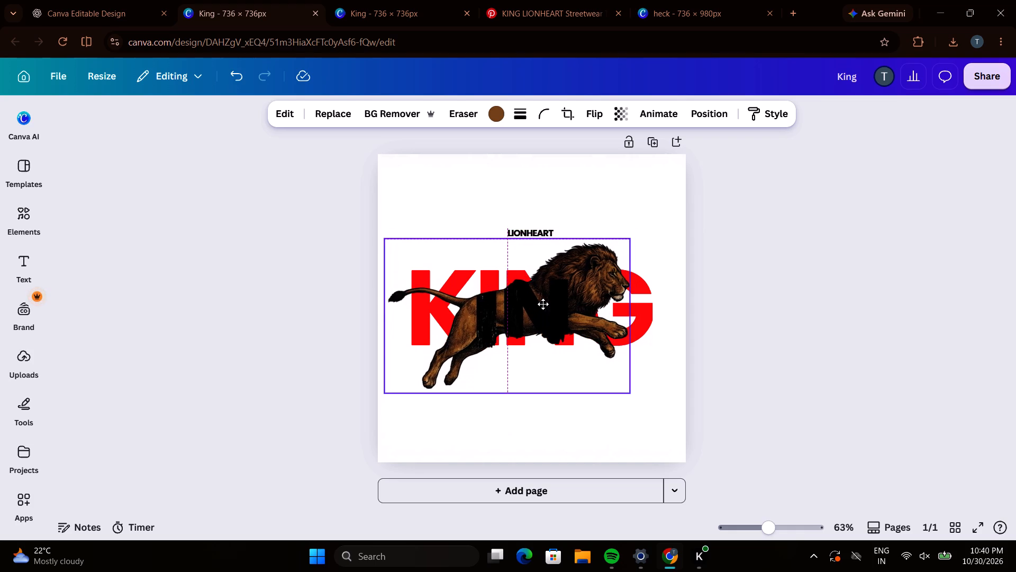
{"action": "left_click_drag", "start_coordinate": [543, 304], "coordinate": [544, 302]}
{"action": "left_click", "coordinate": [751, 386]}
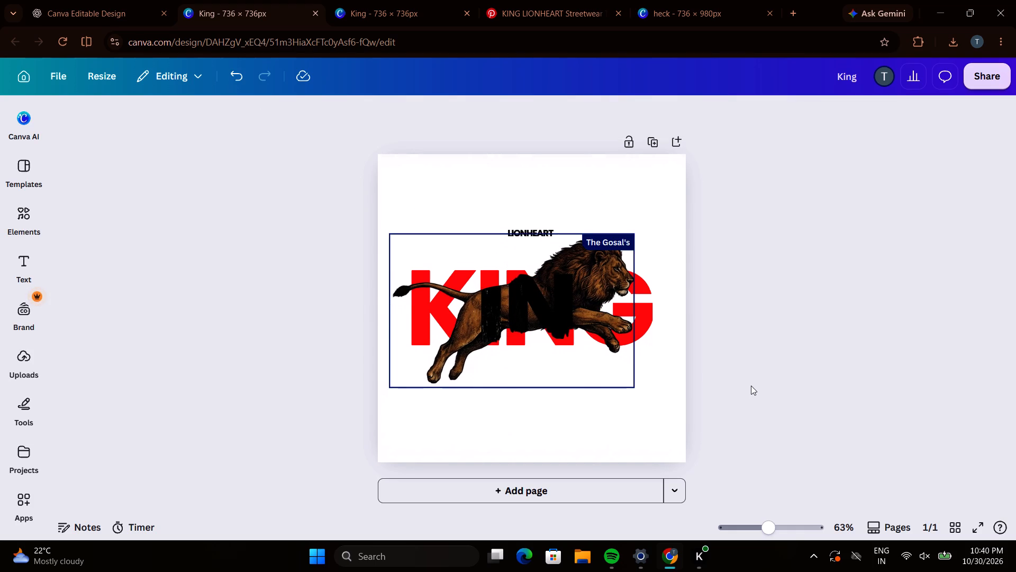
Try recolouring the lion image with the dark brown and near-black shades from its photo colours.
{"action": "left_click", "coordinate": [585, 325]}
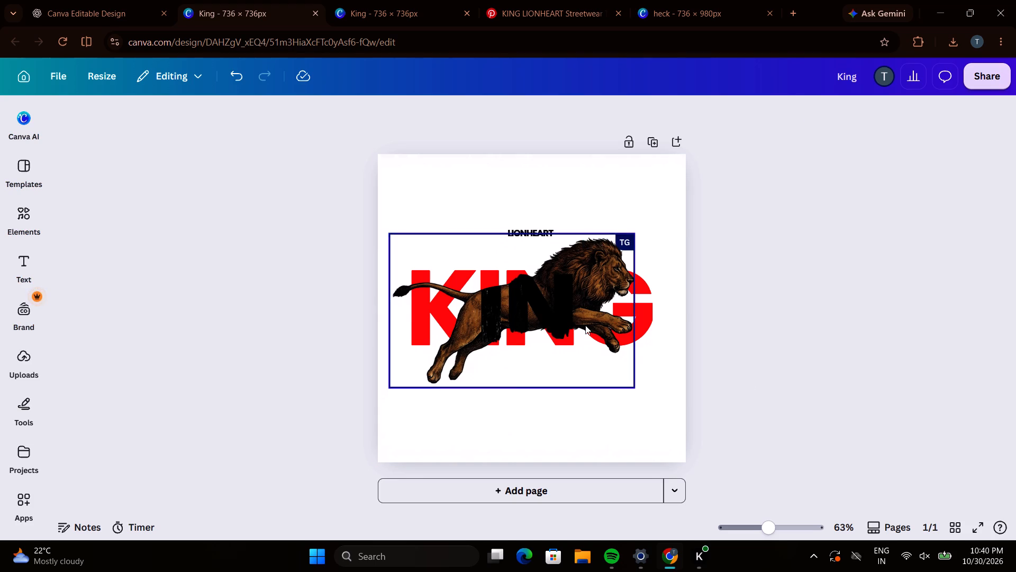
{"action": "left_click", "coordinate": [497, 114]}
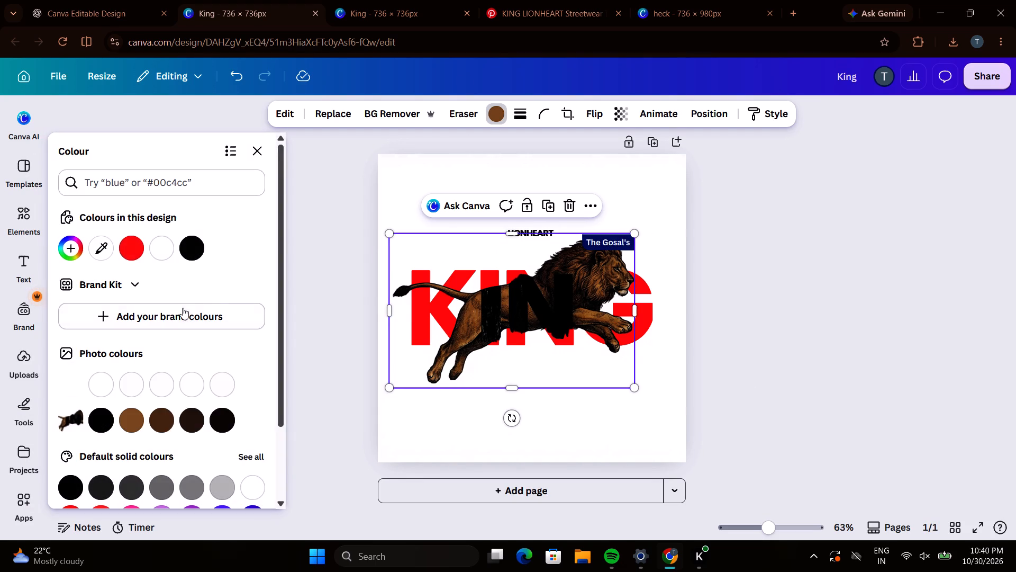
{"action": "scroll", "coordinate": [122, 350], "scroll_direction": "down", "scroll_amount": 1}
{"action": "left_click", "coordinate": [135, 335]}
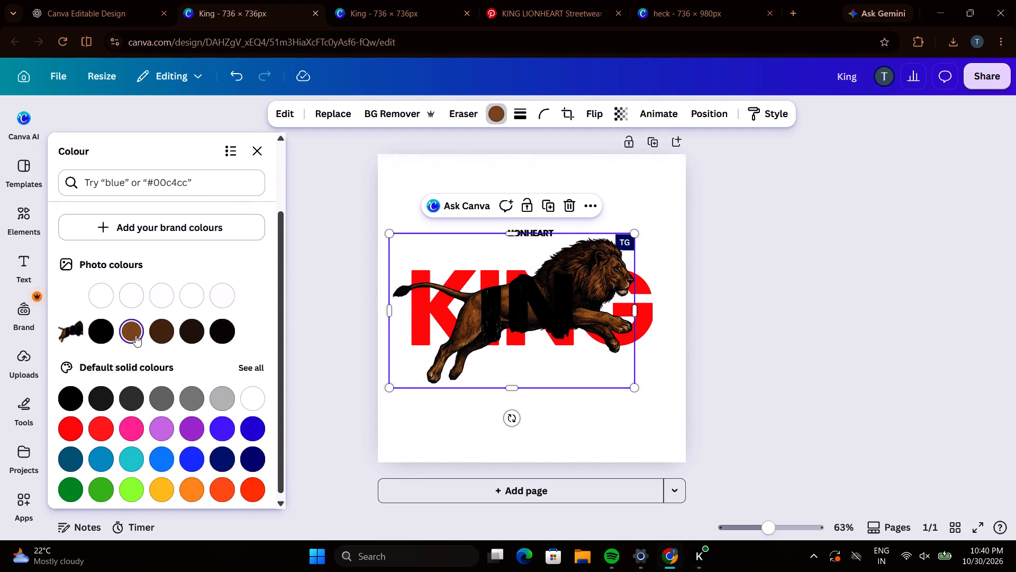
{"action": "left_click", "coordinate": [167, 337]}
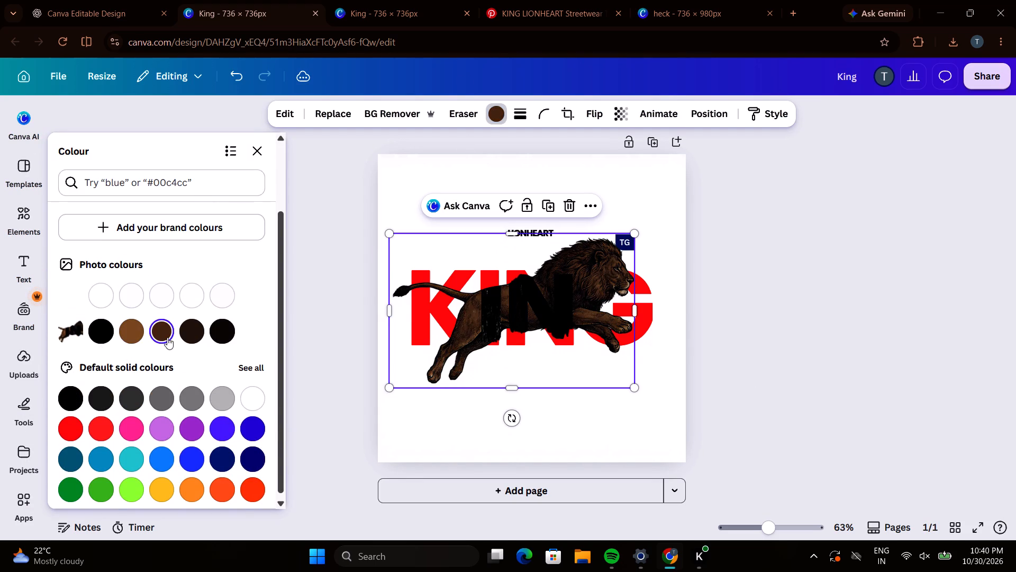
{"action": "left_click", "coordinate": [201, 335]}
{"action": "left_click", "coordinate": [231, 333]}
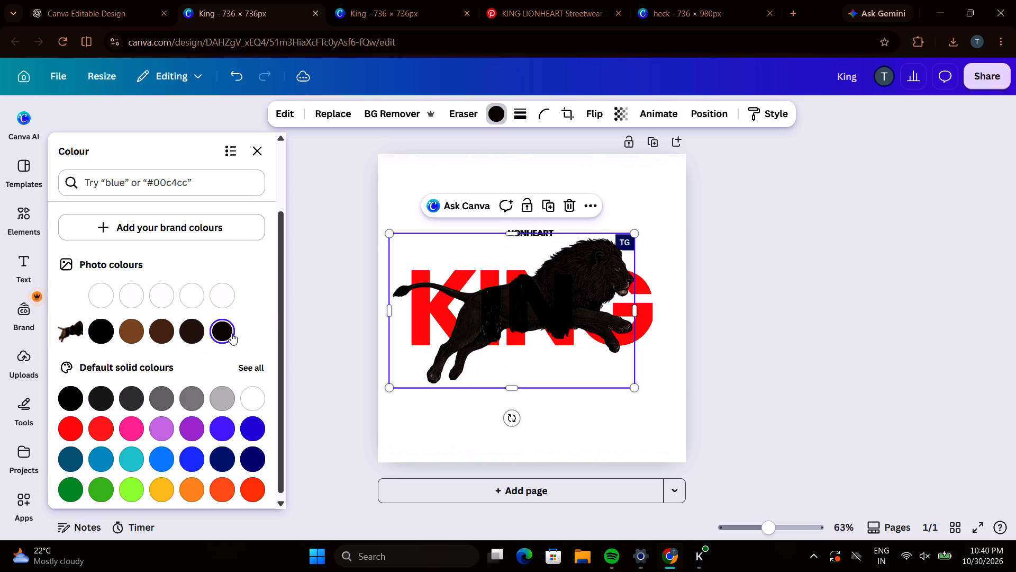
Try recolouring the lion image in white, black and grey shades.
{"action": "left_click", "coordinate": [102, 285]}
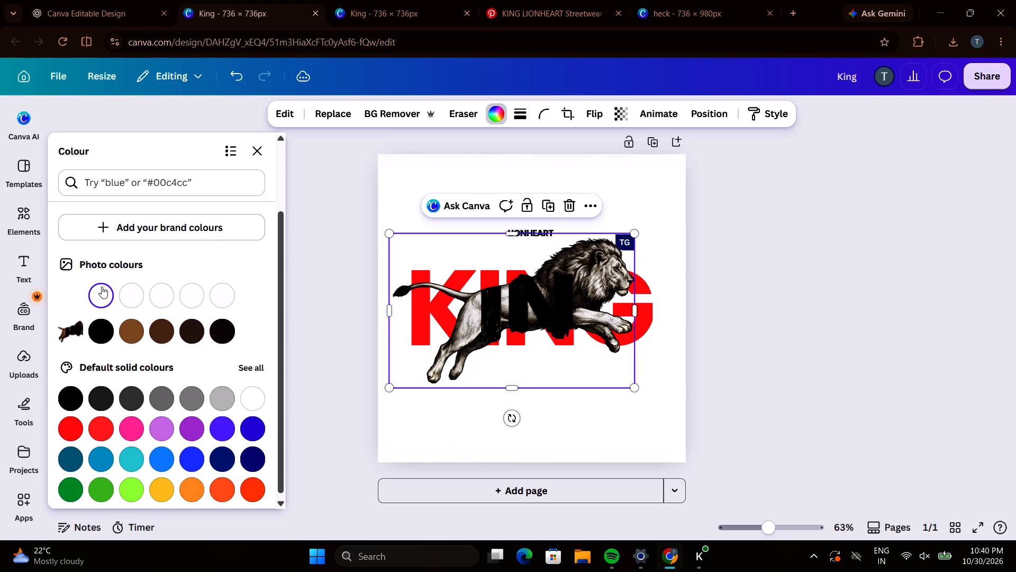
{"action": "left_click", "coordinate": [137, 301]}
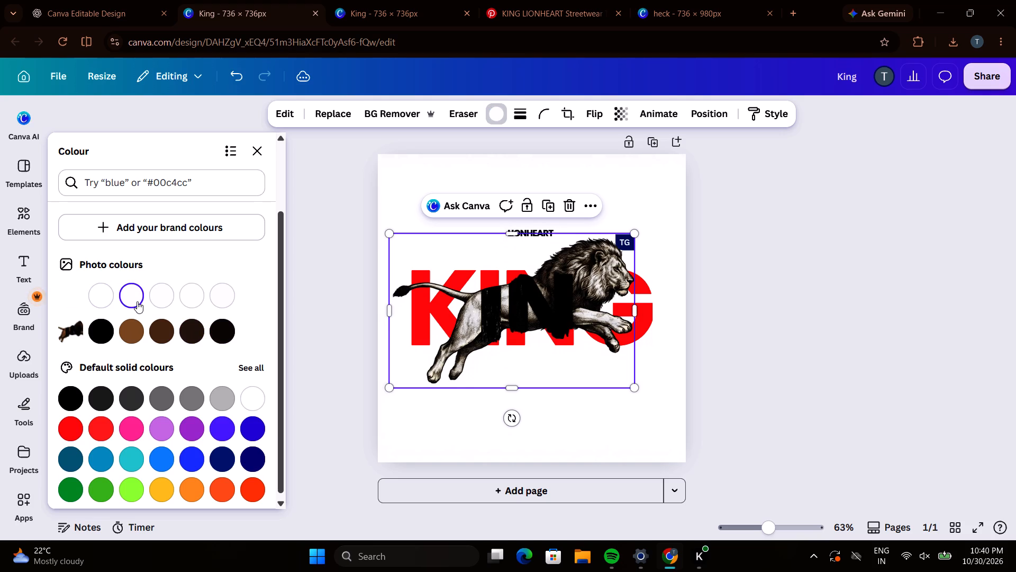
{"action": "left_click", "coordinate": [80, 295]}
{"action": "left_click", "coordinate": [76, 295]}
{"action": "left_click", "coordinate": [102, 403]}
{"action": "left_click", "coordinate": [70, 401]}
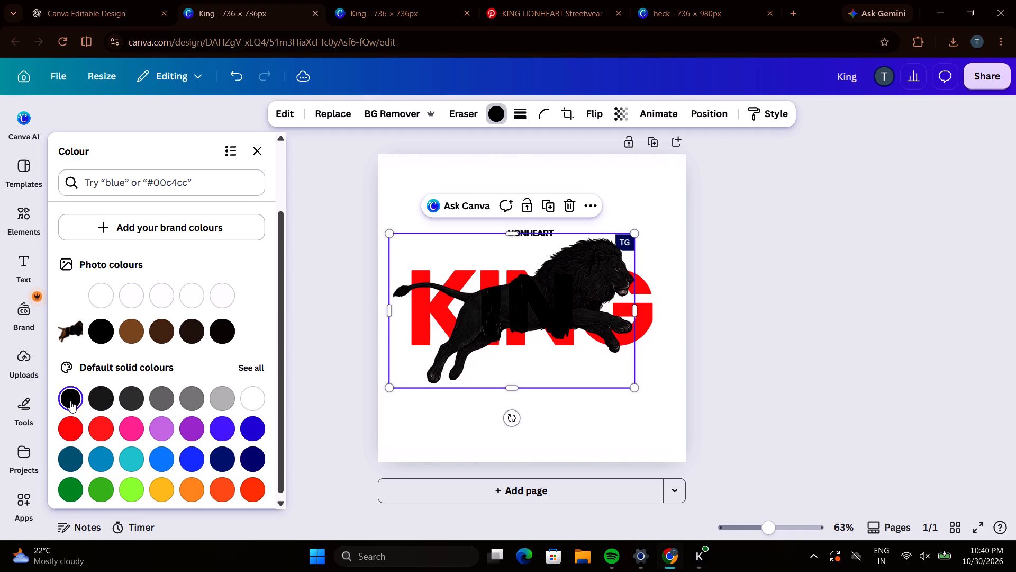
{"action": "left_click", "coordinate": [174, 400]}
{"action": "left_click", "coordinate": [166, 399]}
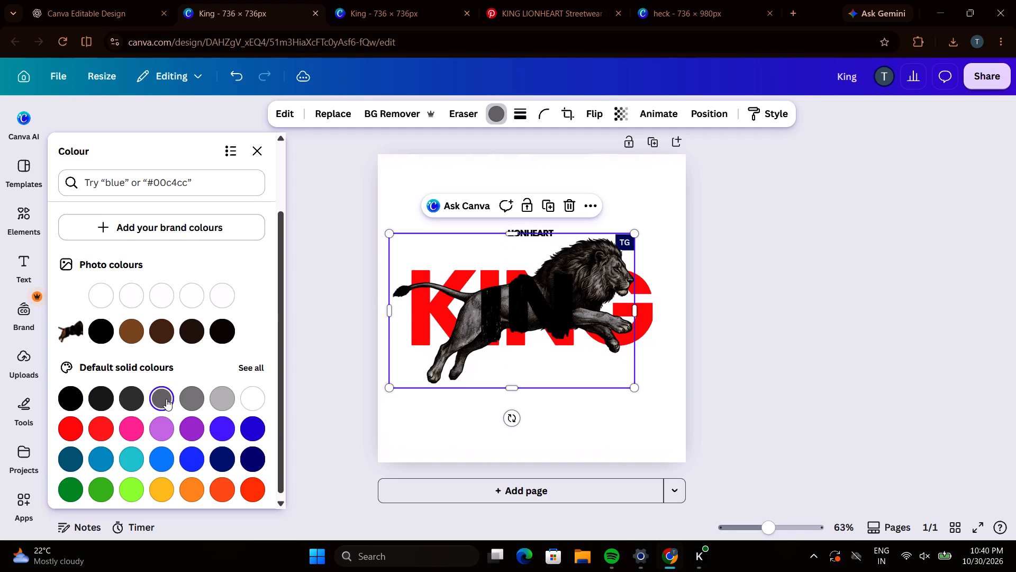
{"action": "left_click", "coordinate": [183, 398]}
Recolour the lion image medium brown from its photo colours, after comparing it with the near-black and white photo colours.
{"action": "scroll", "coordinate": [200, 381], "scroll_direction": "down", "scroll_amount": 1}
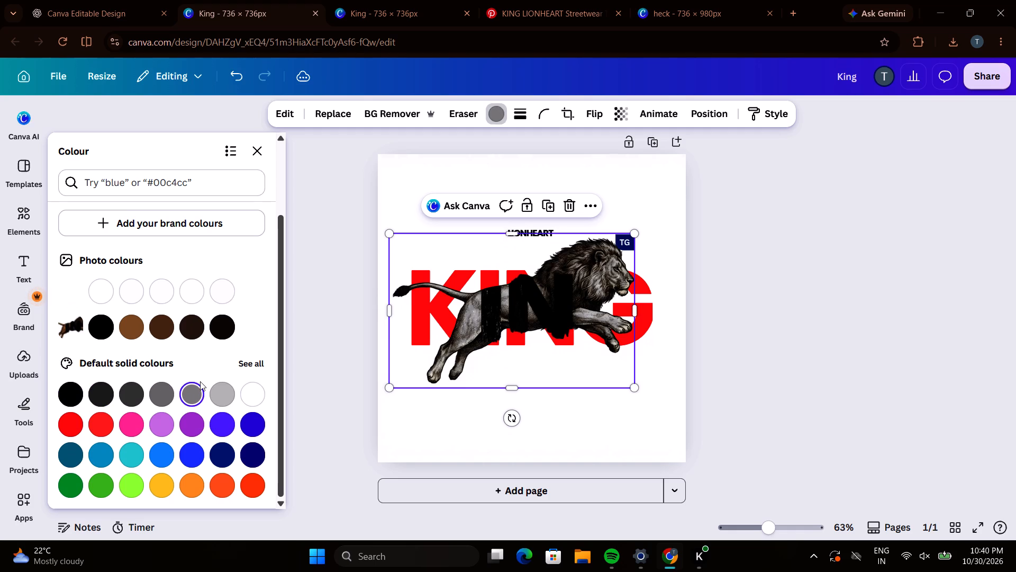
{"action": "scroll", "coordinate": [200, 381], "scroll_direction": "down", "scroll_amount": 1}
{"action": "left_click", "coordinate": [134, 334]}
{"action": "left_click", "coordinate": [174, 317]}
{"action": "left_click", "coordinate": [170, 318]}
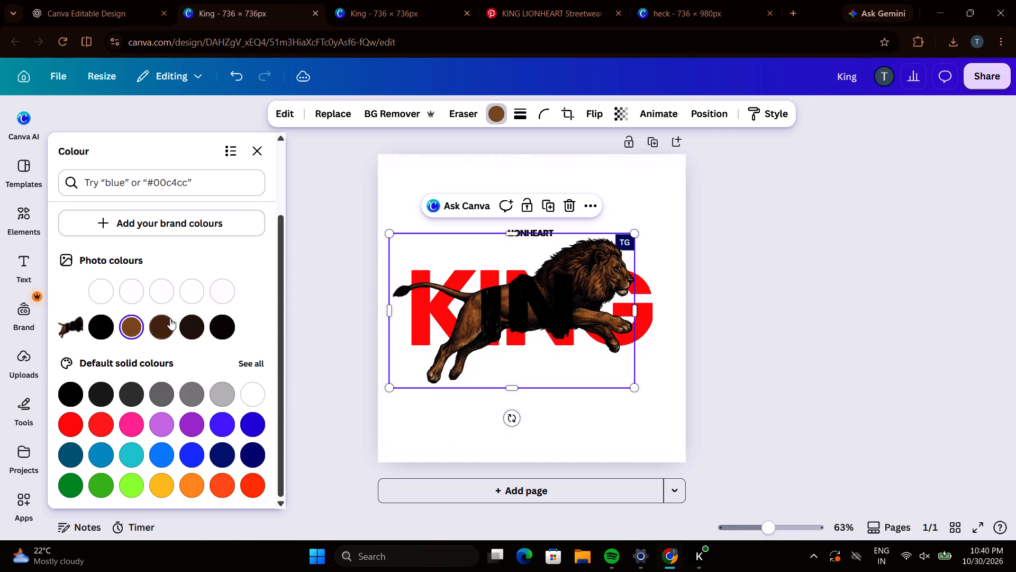
{"action": "left_click", "coordinate": [230, 322]}
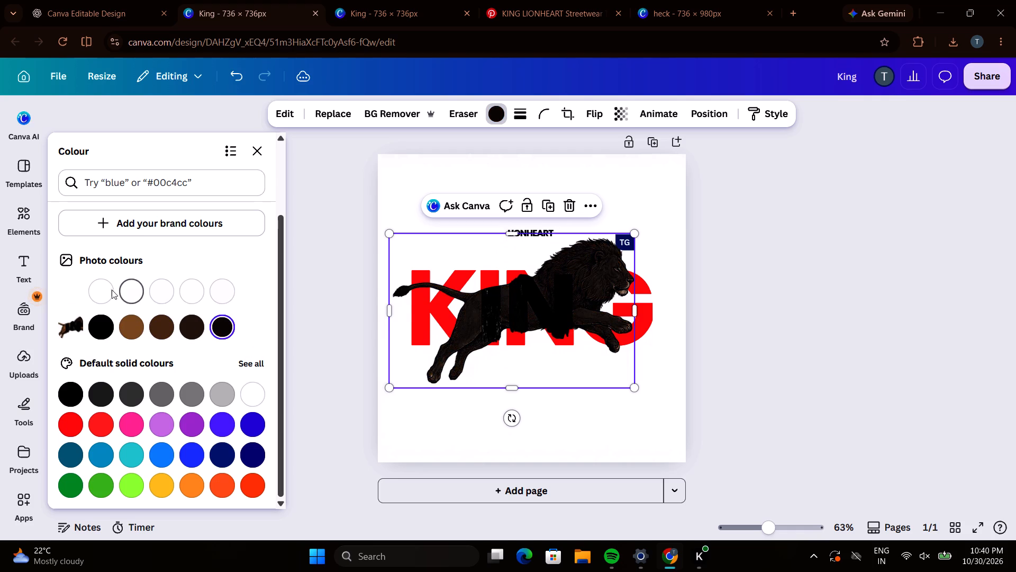
{"action": "left_click", "coordinate": [106, 290]}
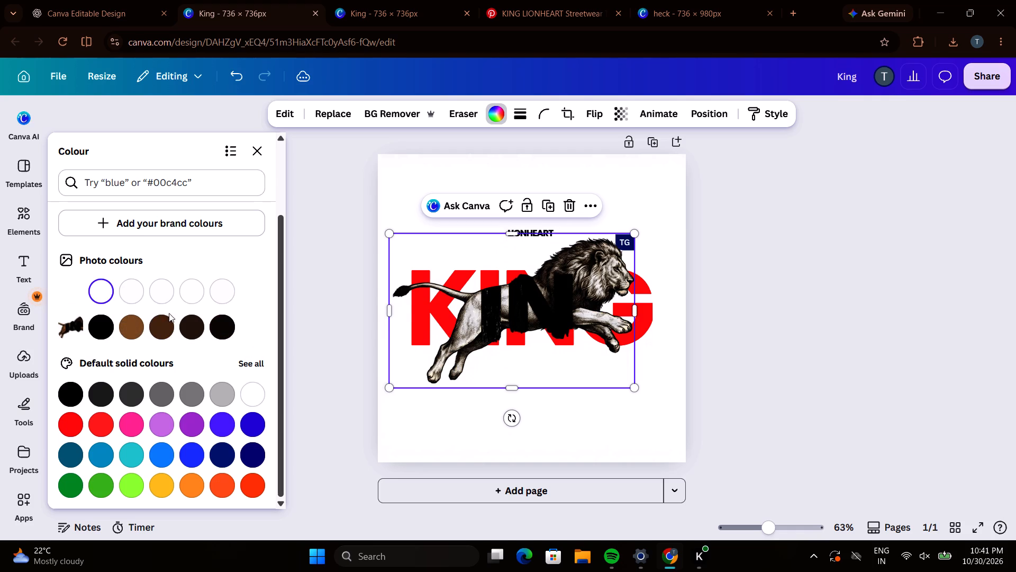
{"action": "left_click", "coordinate": [121, 327]}
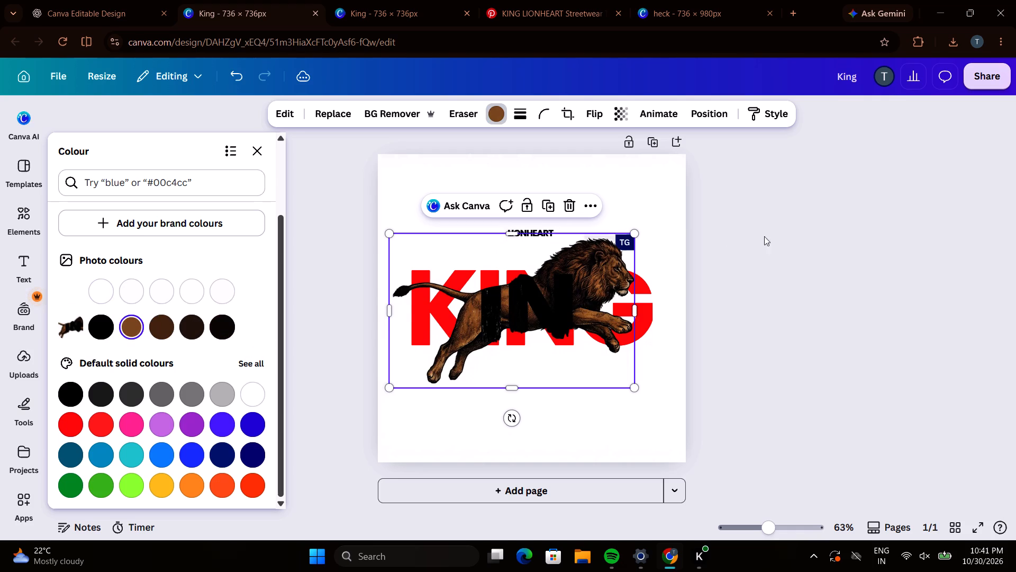
{"action": "left_click", "coordinate": [799, 241]}
{"action": "left_click", "coordinate": [417, 340]}
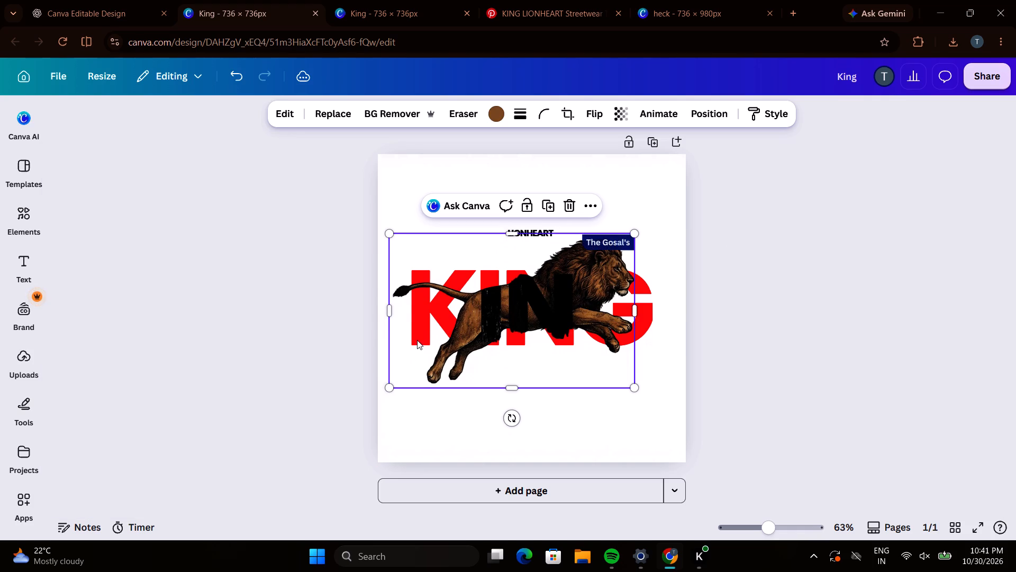
{"action": "left_click", "coordinate": [723, 297]}
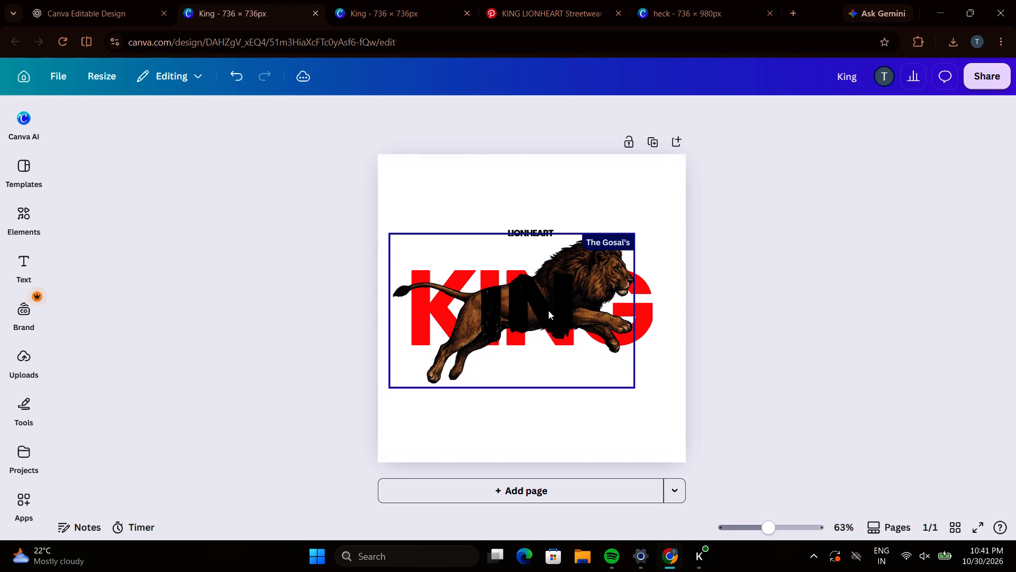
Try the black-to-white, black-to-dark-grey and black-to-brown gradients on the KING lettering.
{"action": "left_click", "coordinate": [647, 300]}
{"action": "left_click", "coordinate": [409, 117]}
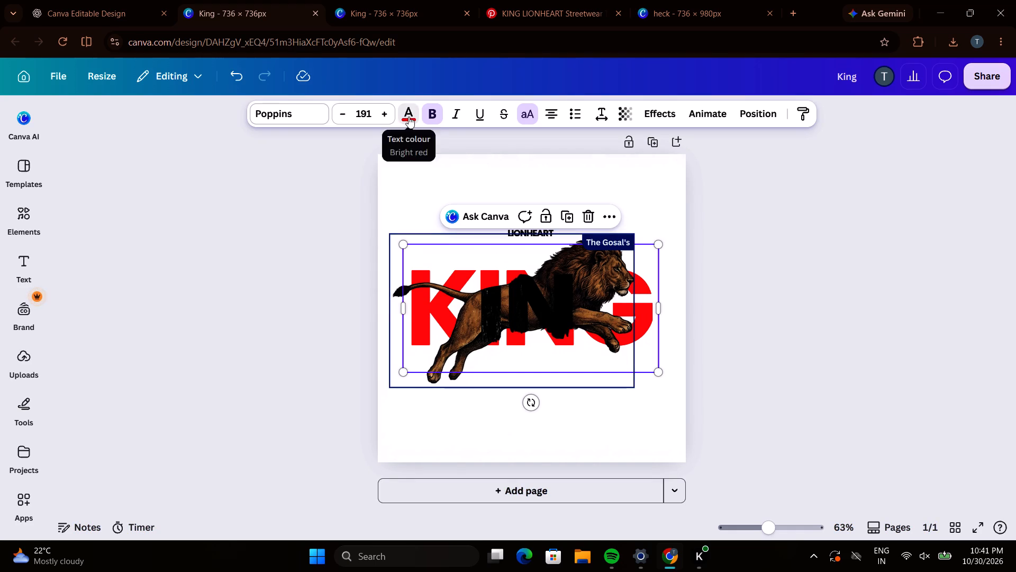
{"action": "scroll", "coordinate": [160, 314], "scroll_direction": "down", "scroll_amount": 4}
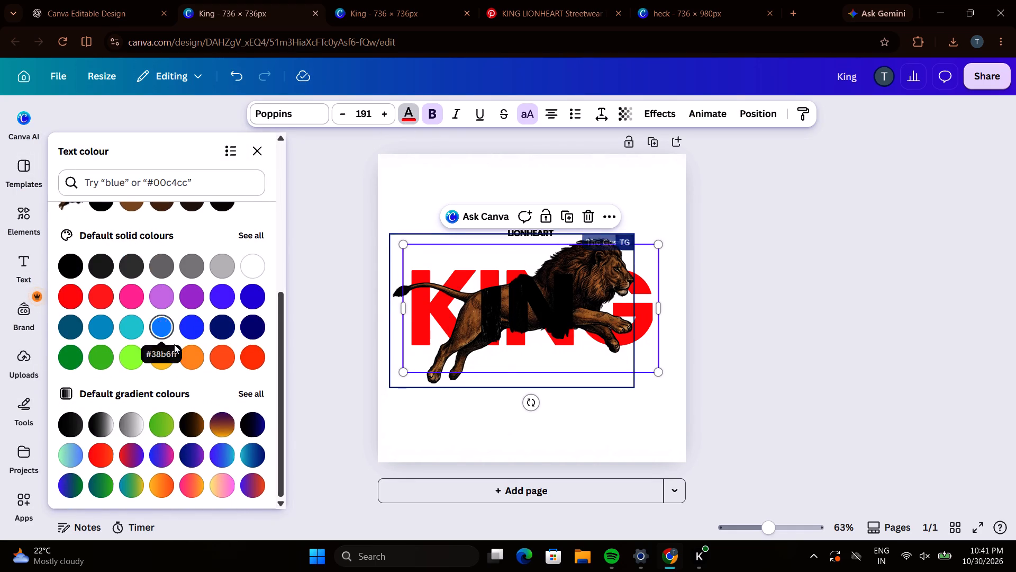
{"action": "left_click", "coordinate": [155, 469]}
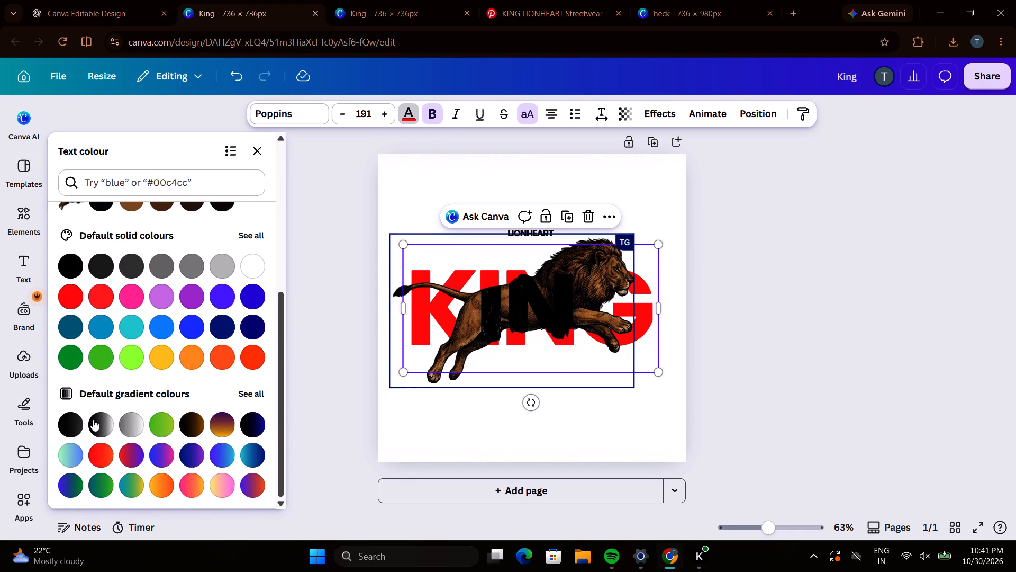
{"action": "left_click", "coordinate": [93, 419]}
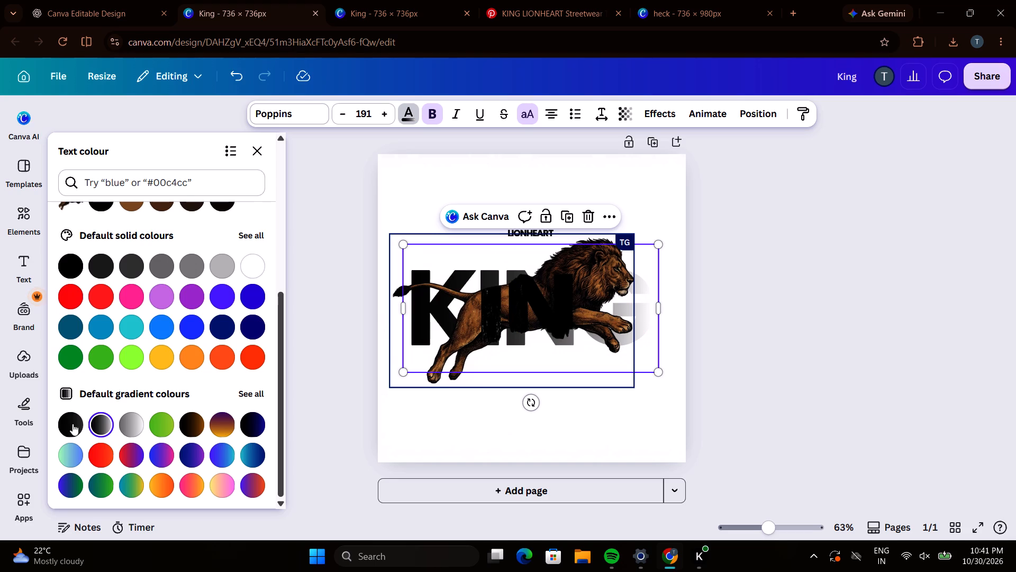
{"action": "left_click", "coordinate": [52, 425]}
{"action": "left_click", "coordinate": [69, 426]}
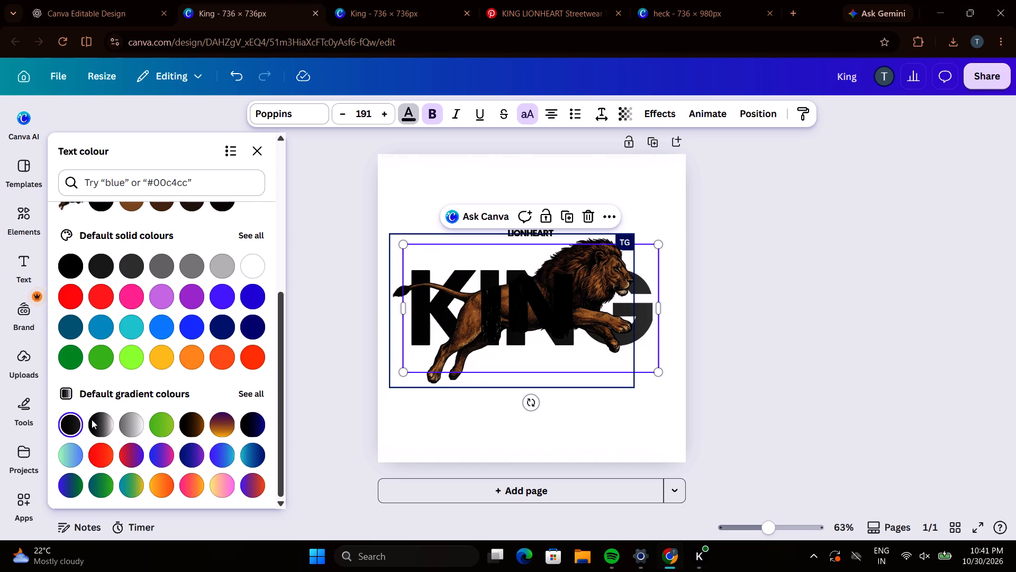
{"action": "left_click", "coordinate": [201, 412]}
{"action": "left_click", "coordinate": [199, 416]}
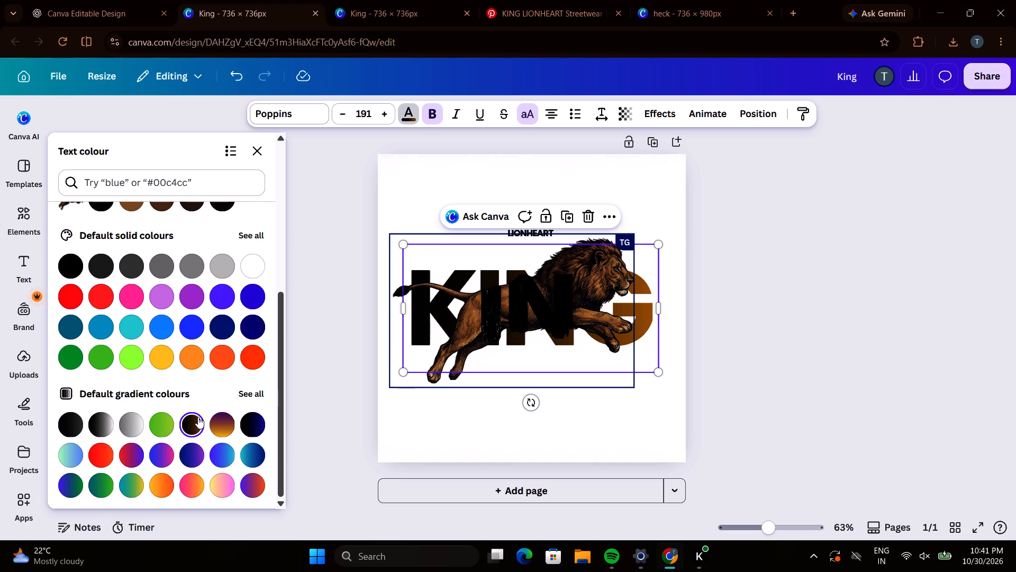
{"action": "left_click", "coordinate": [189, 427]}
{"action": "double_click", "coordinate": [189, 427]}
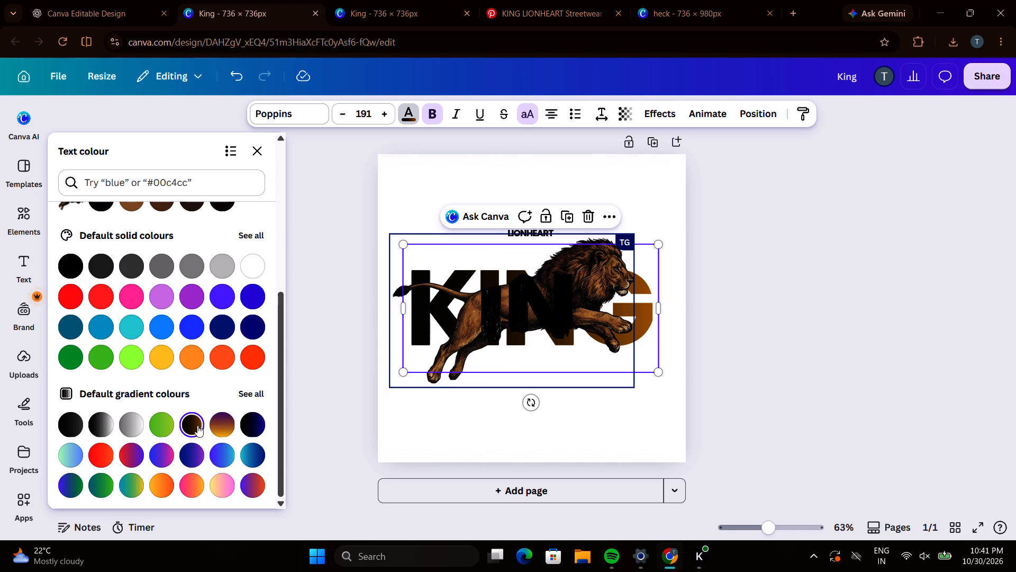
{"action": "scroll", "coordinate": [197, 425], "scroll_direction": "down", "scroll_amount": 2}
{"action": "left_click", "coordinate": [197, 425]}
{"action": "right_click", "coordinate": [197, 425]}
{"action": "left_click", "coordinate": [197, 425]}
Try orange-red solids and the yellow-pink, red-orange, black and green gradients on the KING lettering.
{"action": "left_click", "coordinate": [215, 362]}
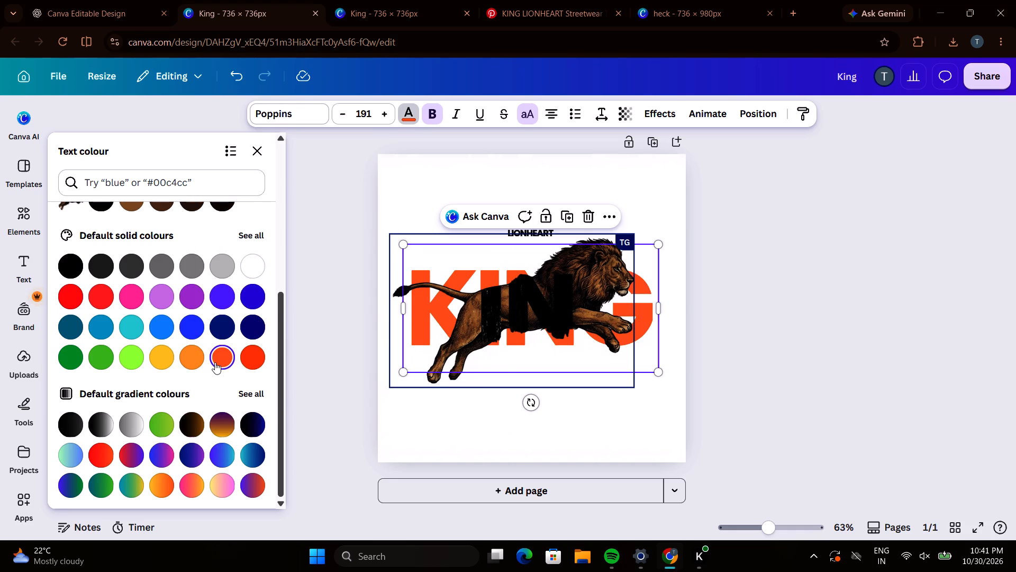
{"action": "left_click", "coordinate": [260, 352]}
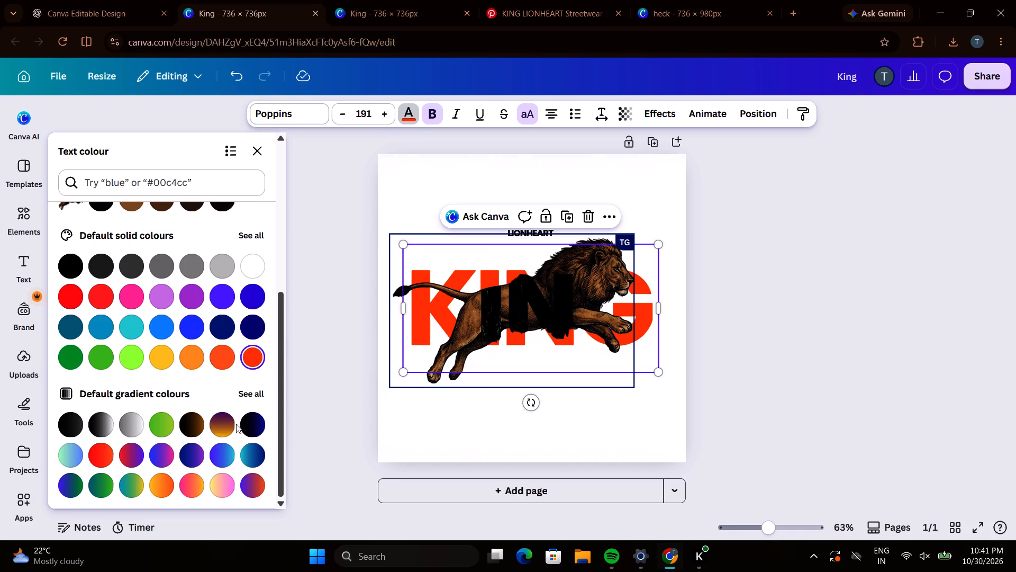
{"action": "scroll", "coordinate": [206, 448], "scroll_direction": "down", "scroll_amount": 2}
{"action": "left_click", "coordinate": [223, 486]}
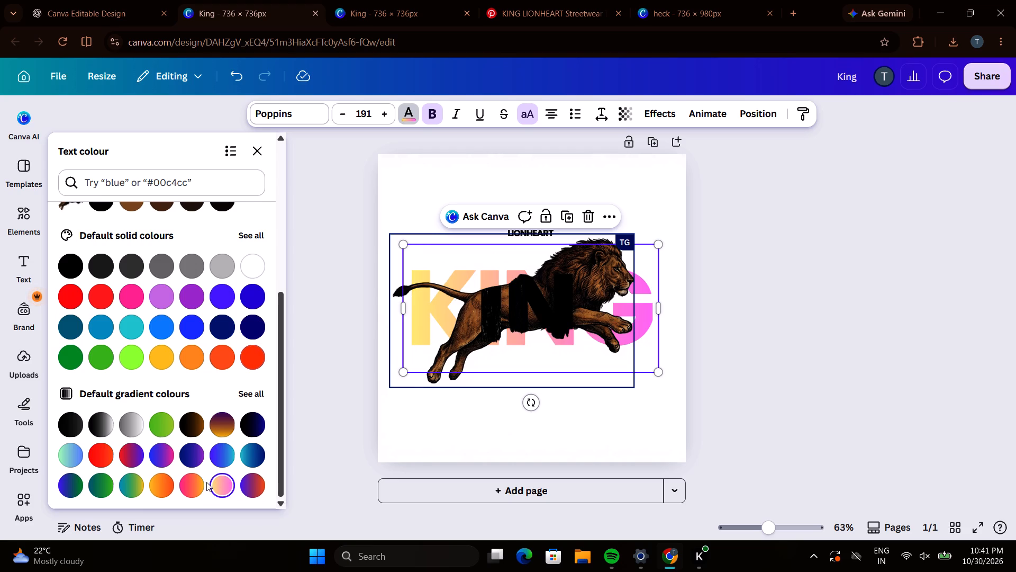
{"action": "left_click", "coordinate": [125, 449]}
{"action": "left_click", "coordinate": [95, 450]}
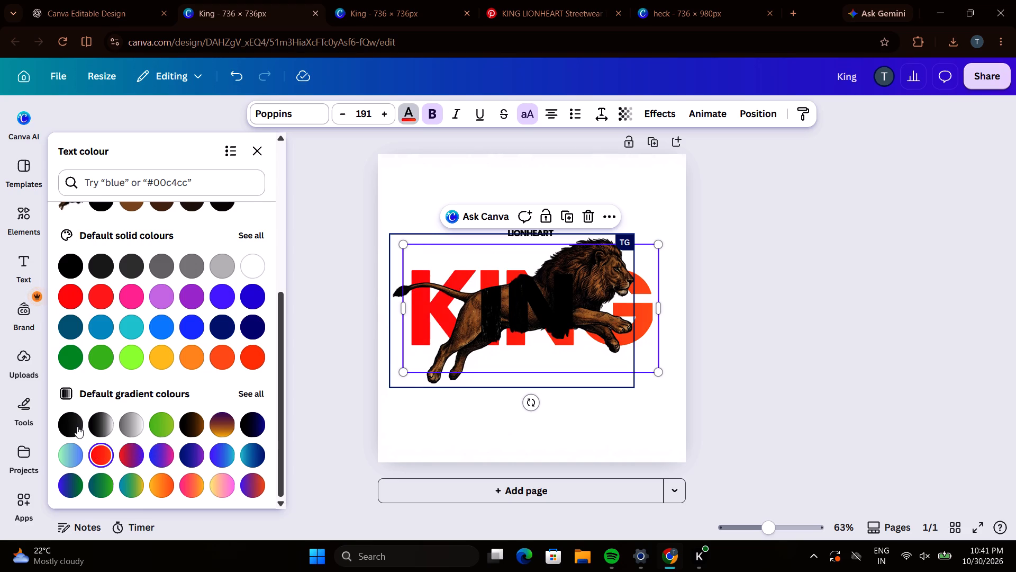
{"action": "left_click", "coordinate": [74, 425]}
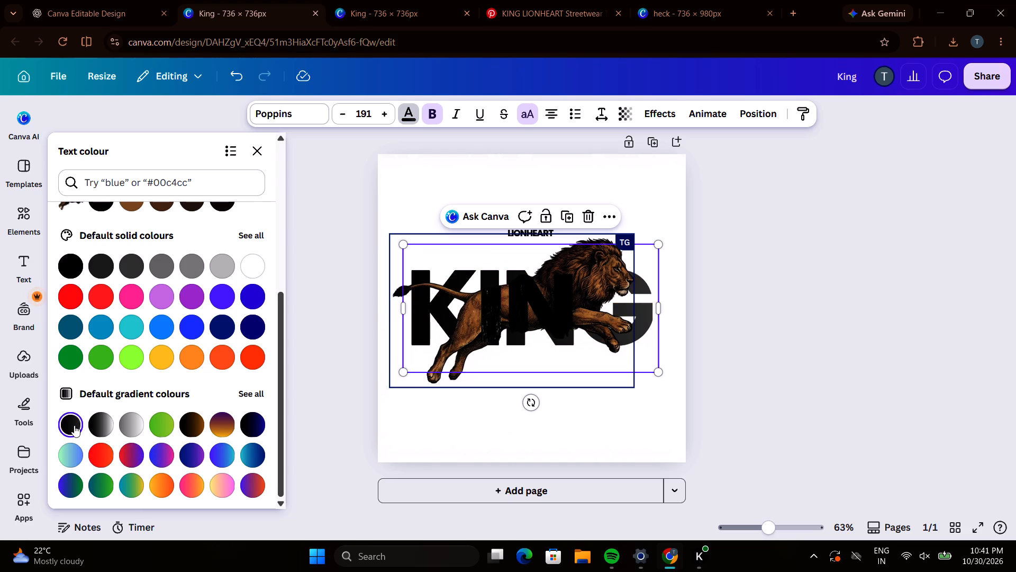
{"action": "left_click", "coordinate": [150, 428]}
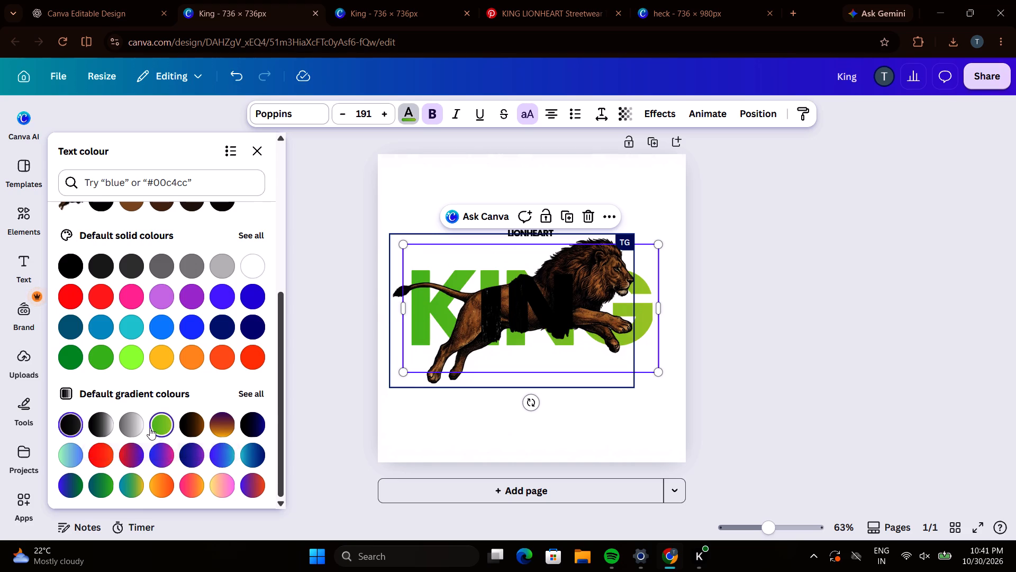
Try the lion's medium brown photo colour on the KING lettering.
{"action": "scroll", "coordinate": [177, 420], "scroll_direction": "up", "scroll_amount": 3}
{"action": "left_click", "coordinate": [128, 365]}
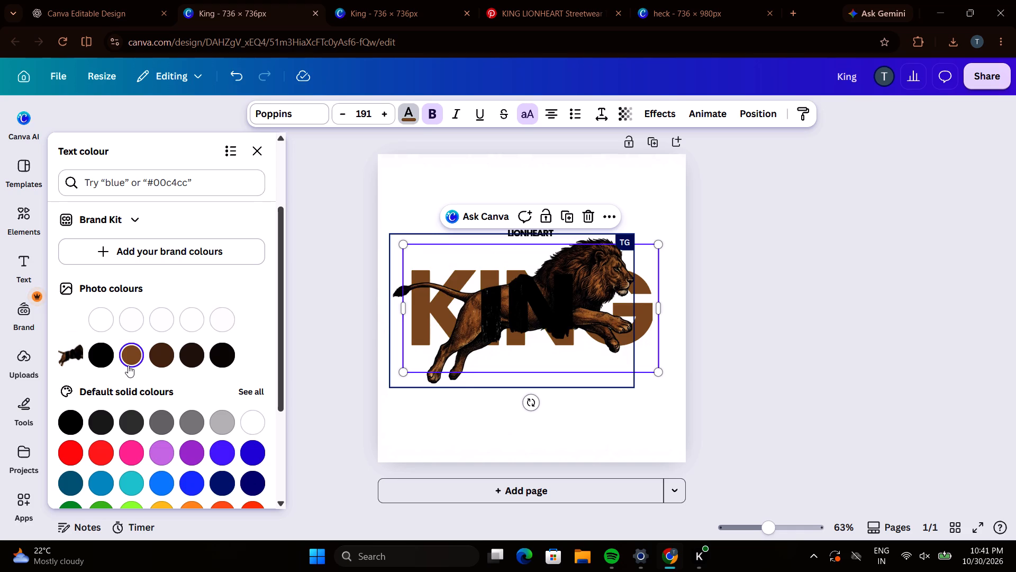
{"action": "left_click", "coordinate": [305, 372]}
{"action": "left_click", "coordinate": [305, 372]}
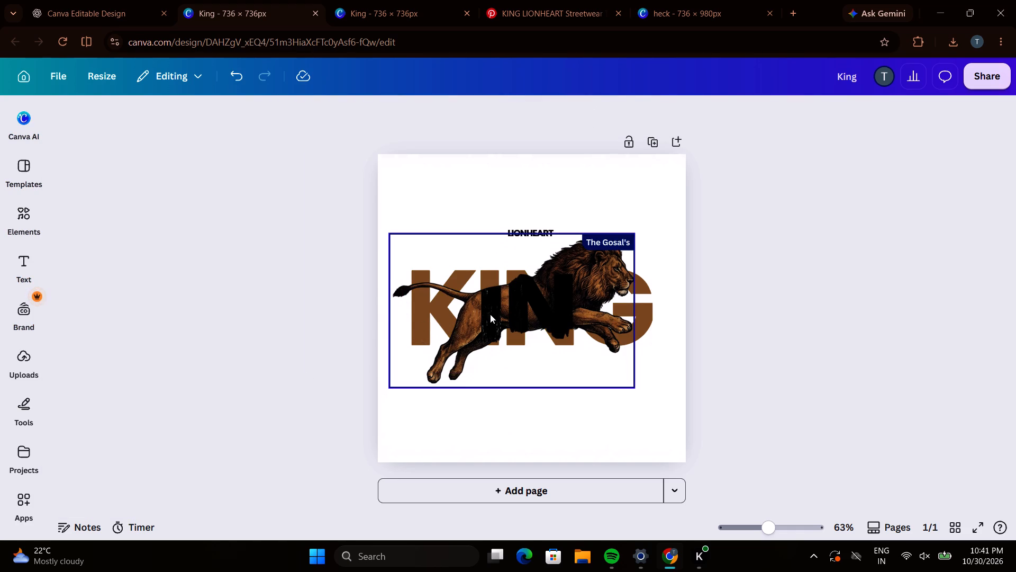
Recolour the KING lettering dark brown from the lion's photo colours, after comparing the near-black, white and medium brown options.
{"action": "left_click", "coordinate": [408, 294]}
{"action": "left_click", "coordinate": [633, 311]}
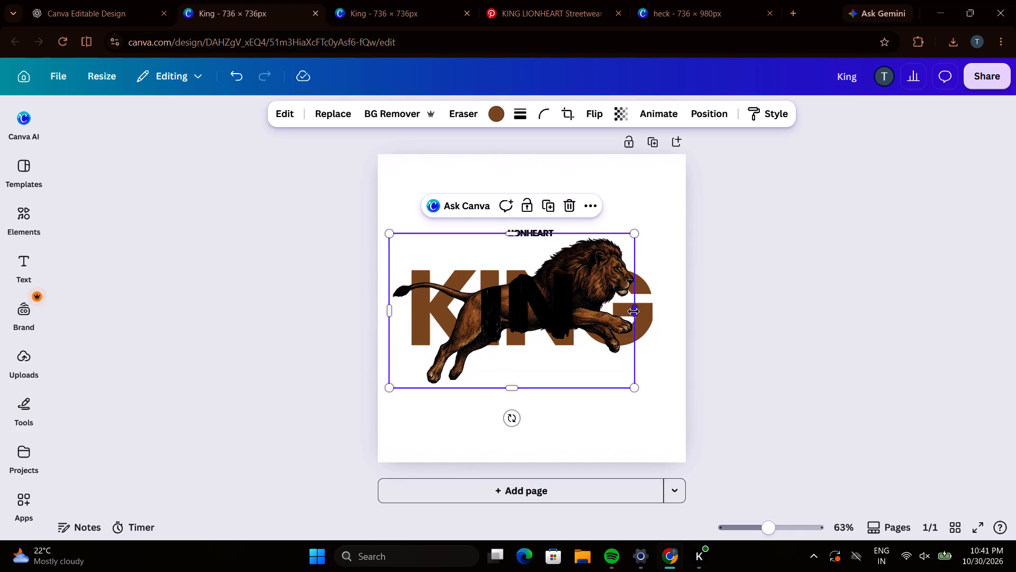
{"action": "left_click", "coordinate": [650, 320]}
{"action": "left_click", "coordinate": [416, 115]}
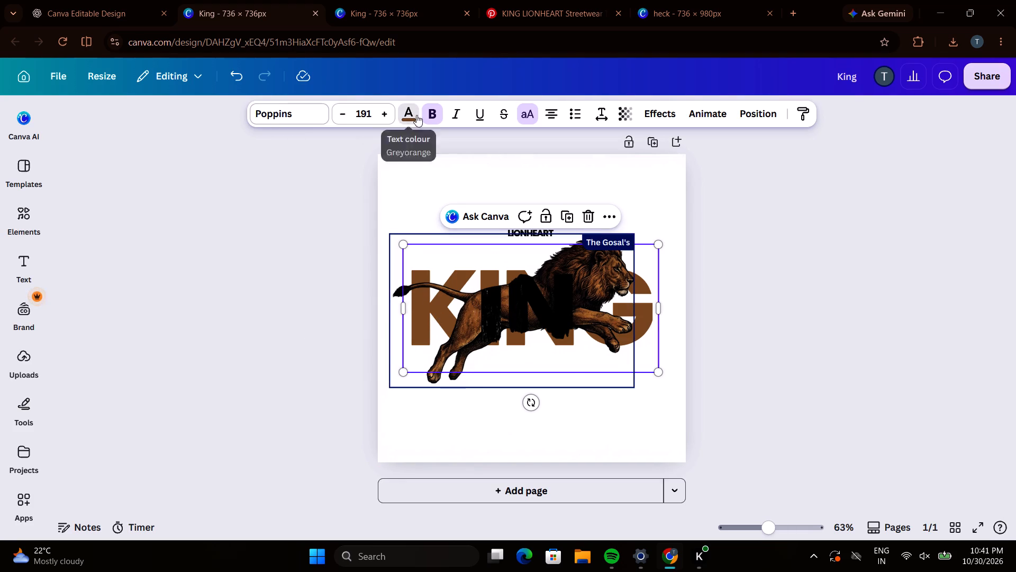
{"action": "scroll", "coordinate": [168, 417], "scroll_direction": "down", "scroll_amount": 1}
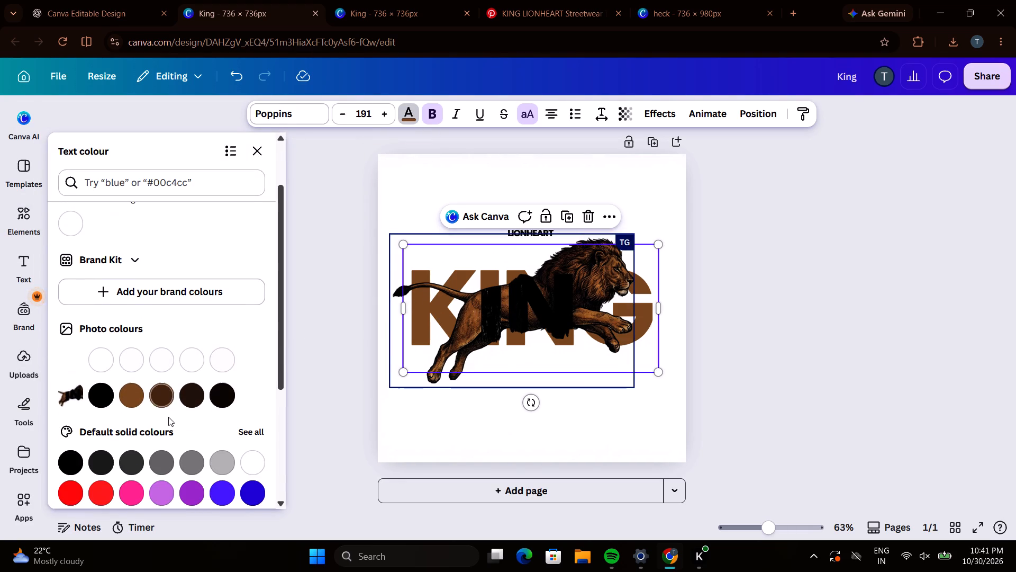
{"action": "left_click", "coordinate": [204, 394]}
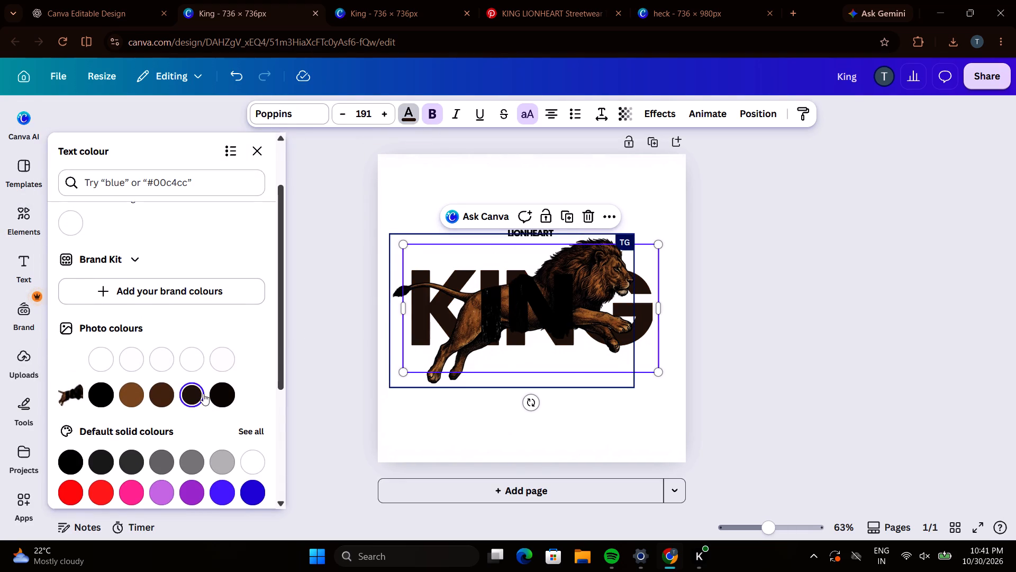
{"action": "left_click", "coordinate": [229, 392]}
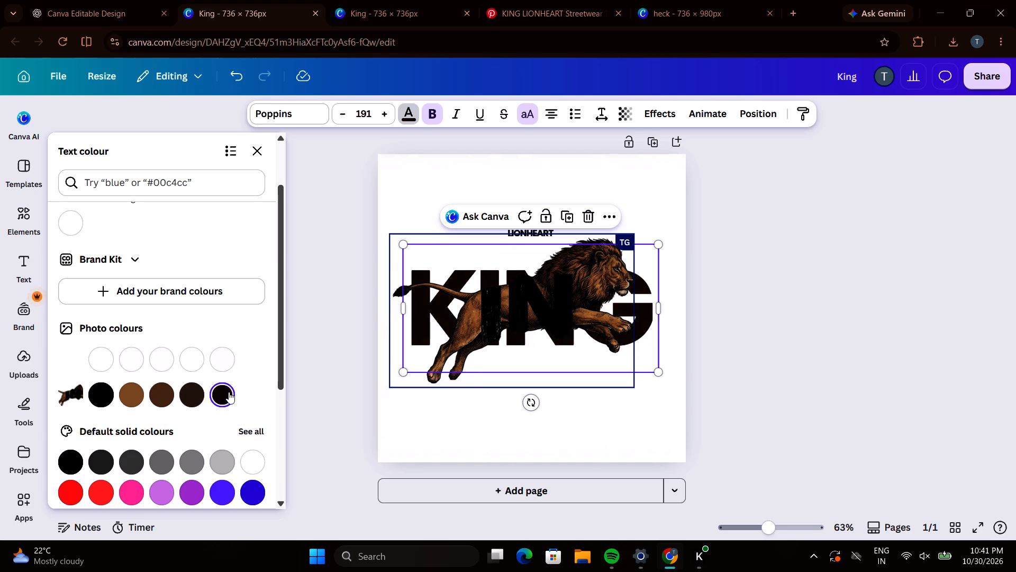
{"action": "left_click", "coordinate": [105, 364]}
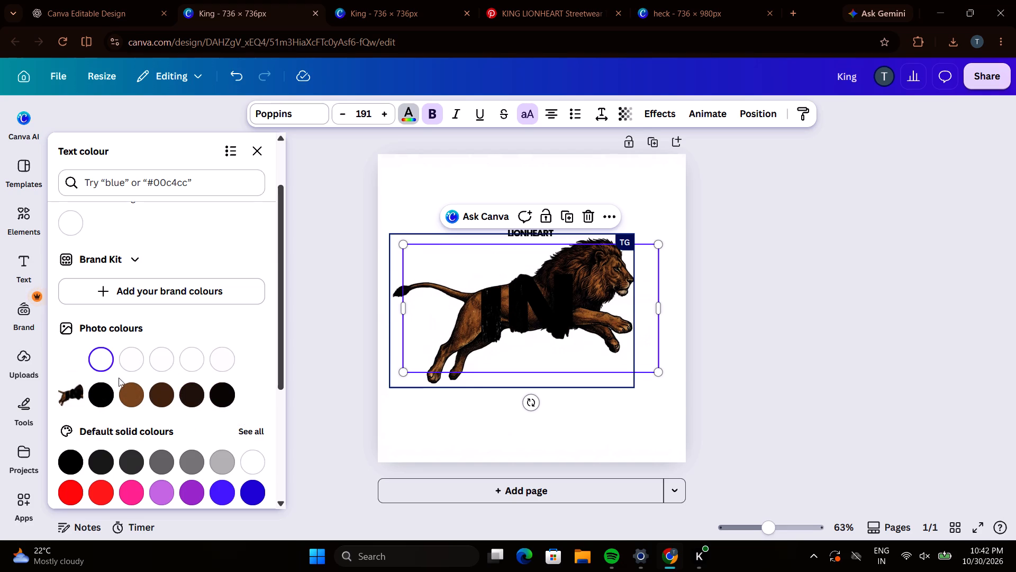
{"action": "left_click", "coordinate": [105, 400]}
{"action": "left_click", "coordinate": [124, 399]}
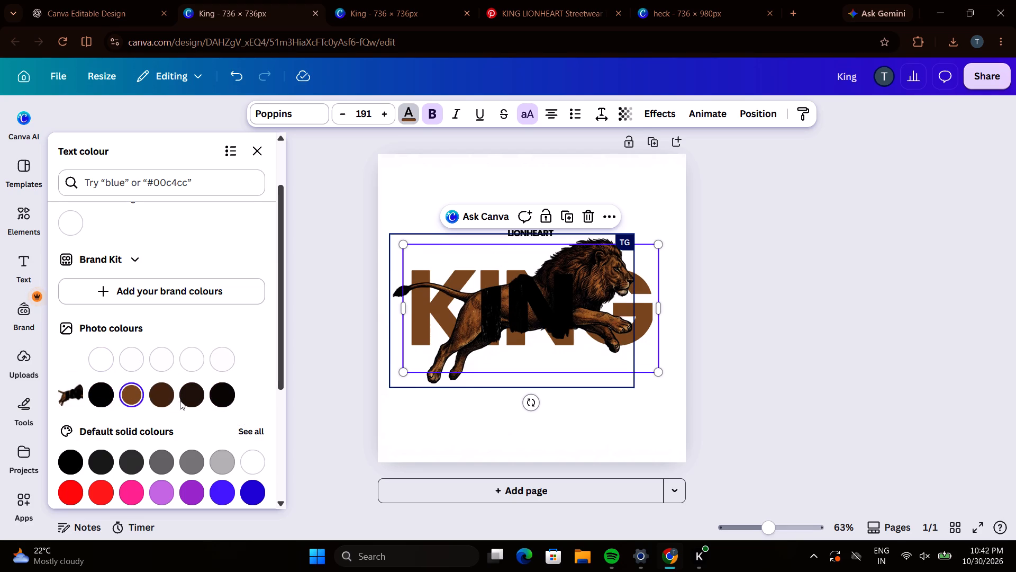
{"action": "left_click", "coordinate": [163, 398]}
{"action": "left_click", "coordinate": [301, 401]}
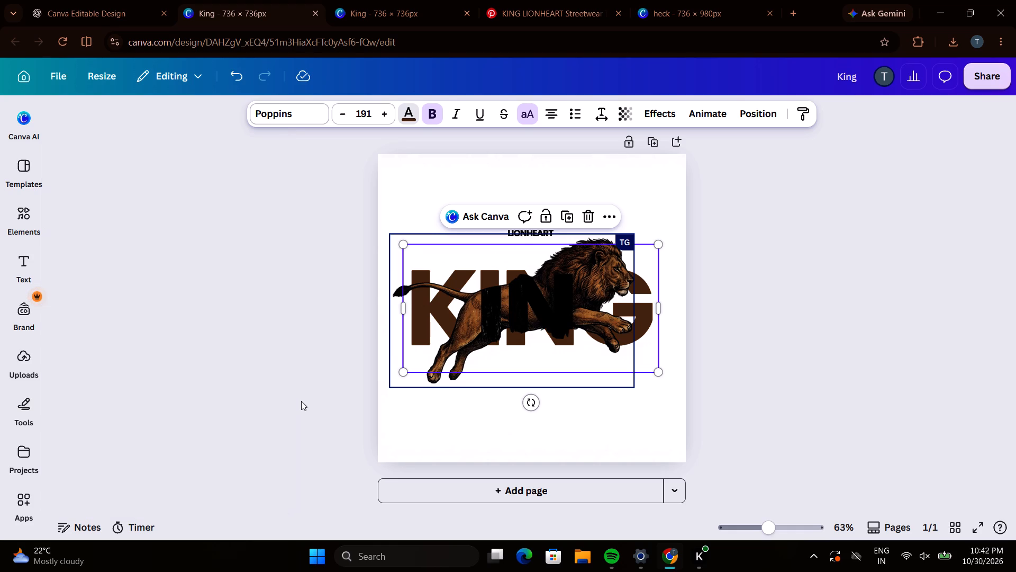
{"action": "left_click", "coordinate": [301, 401]}
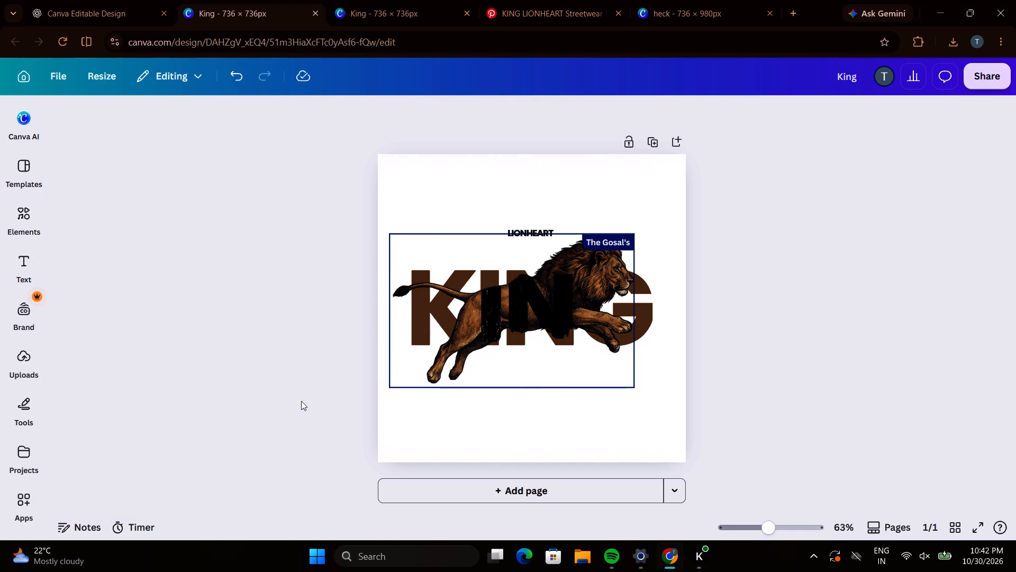
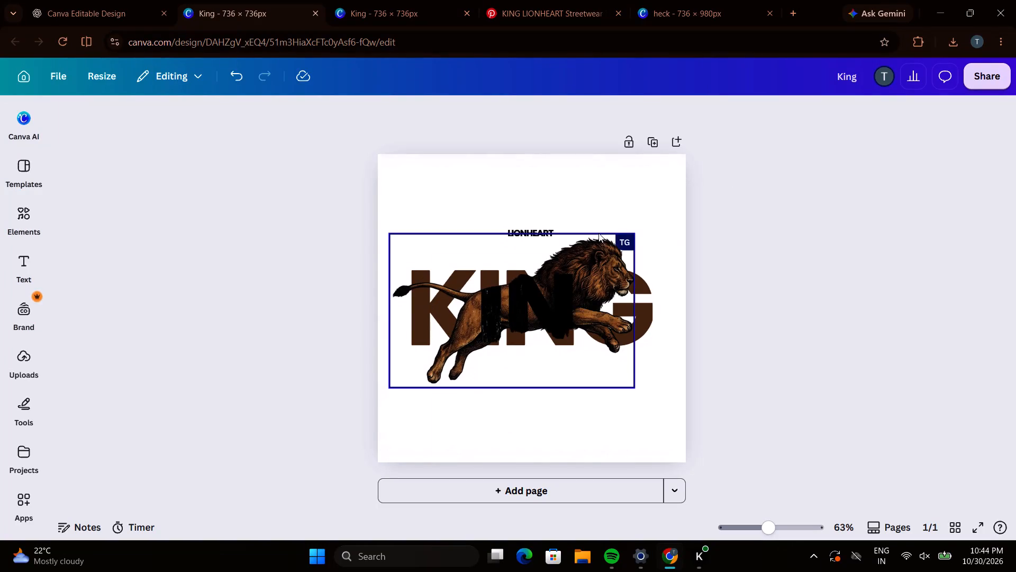
{"action": "left_click", "coordinate": [977, 68]}
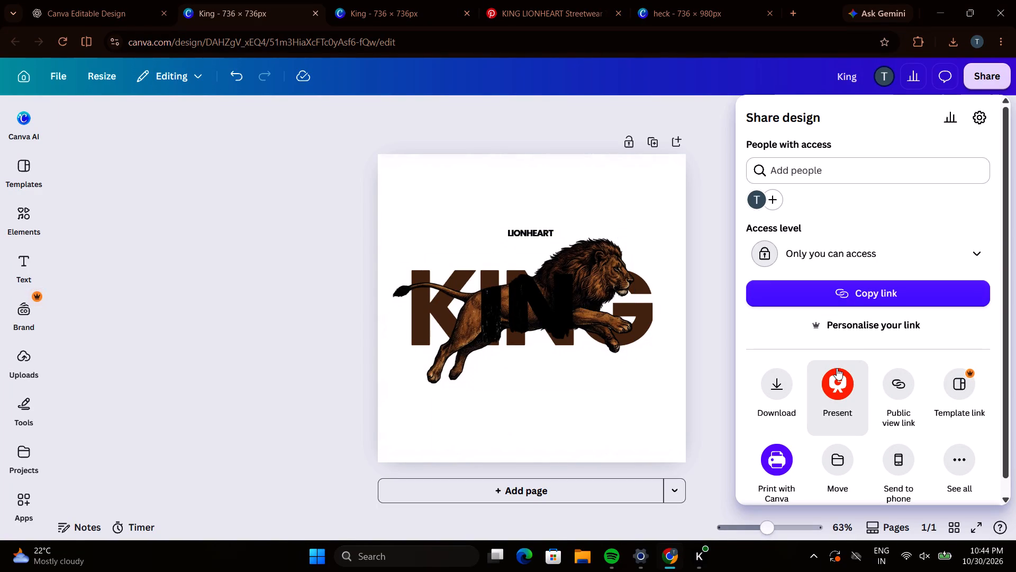
{"action": "left_click", "coordinate": [803, 380]}
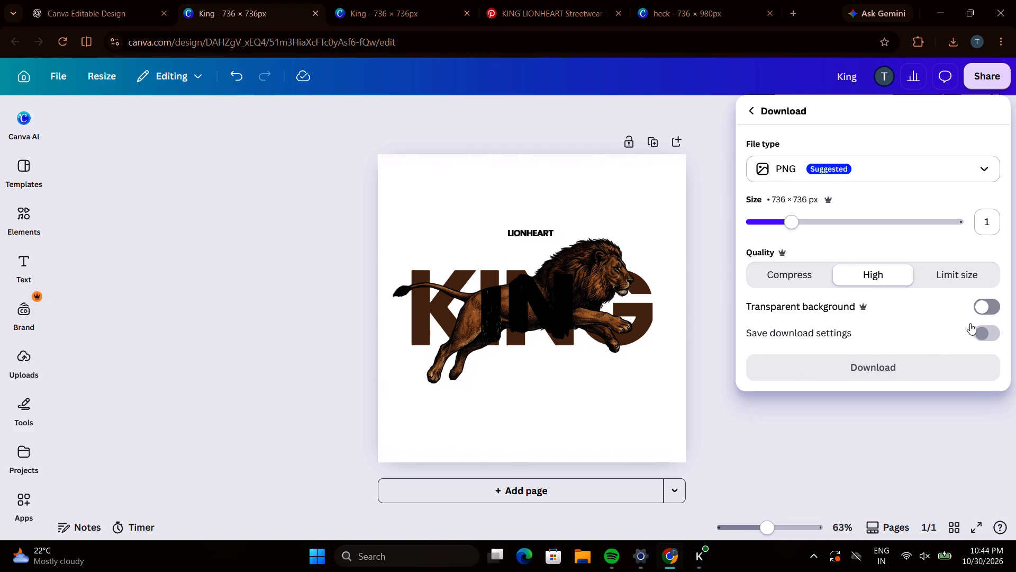
{"action": "left_click", "coordinate": [986, 311]}
{"action": "left_click", "coordinate": [987, 310]}
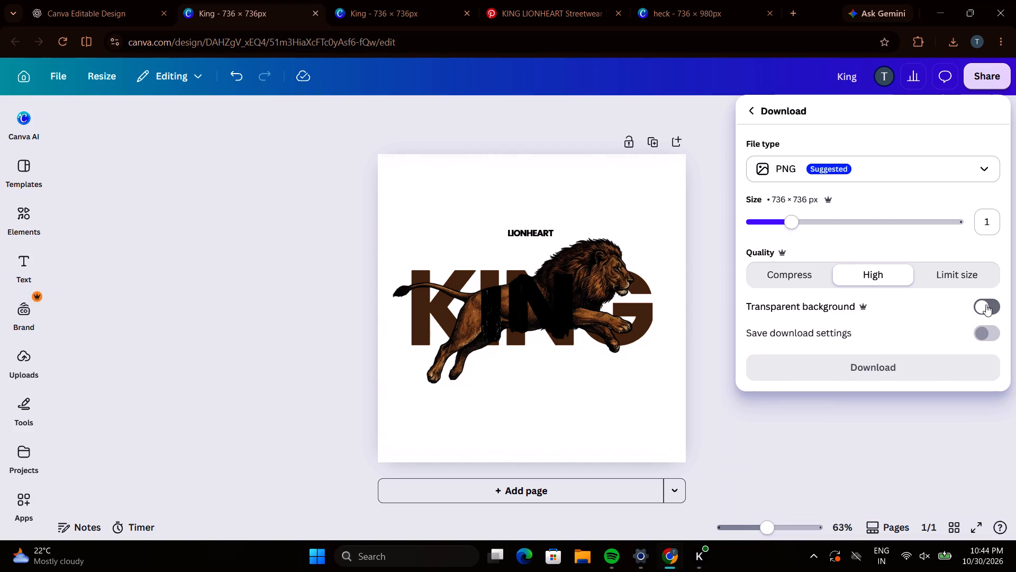
{"action": "left_click", "coordinate": [990, 312]}
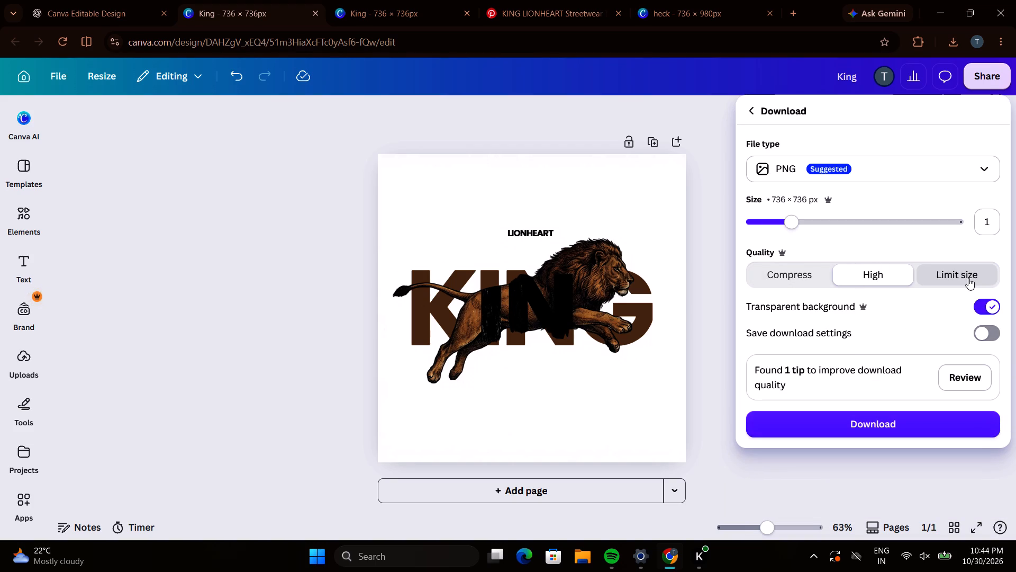
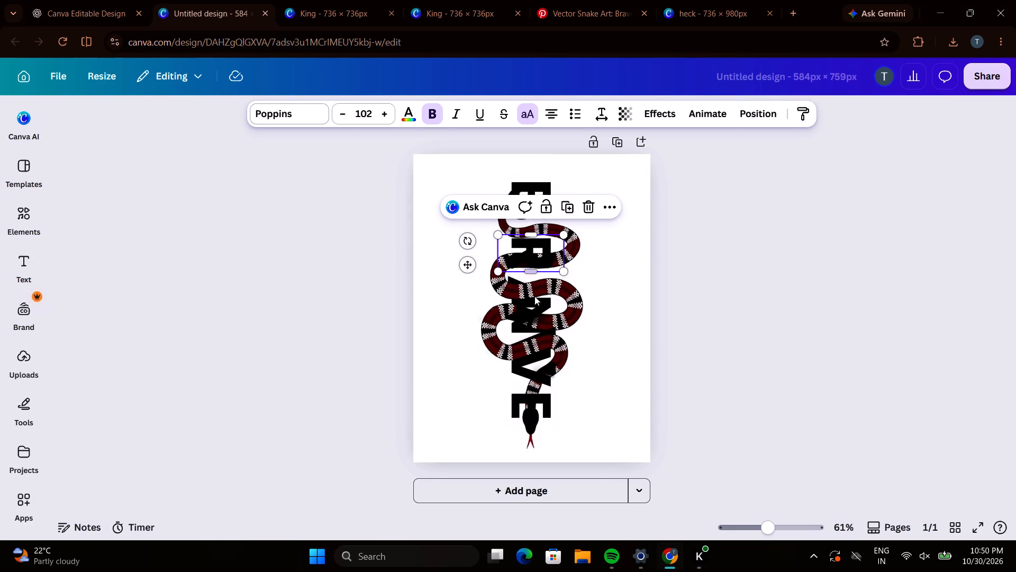
{"action": "left_click", "coordinate": [566, 243]}
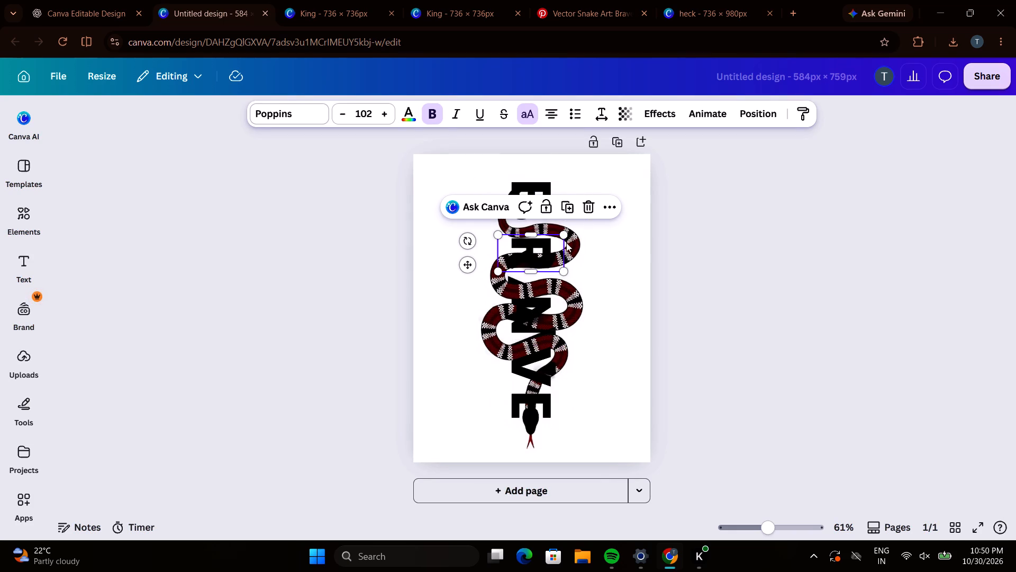
{"action": "left_click", "coordinate": [579, 244]}
{"action": "left_click", "coordinate": [564, 247]}
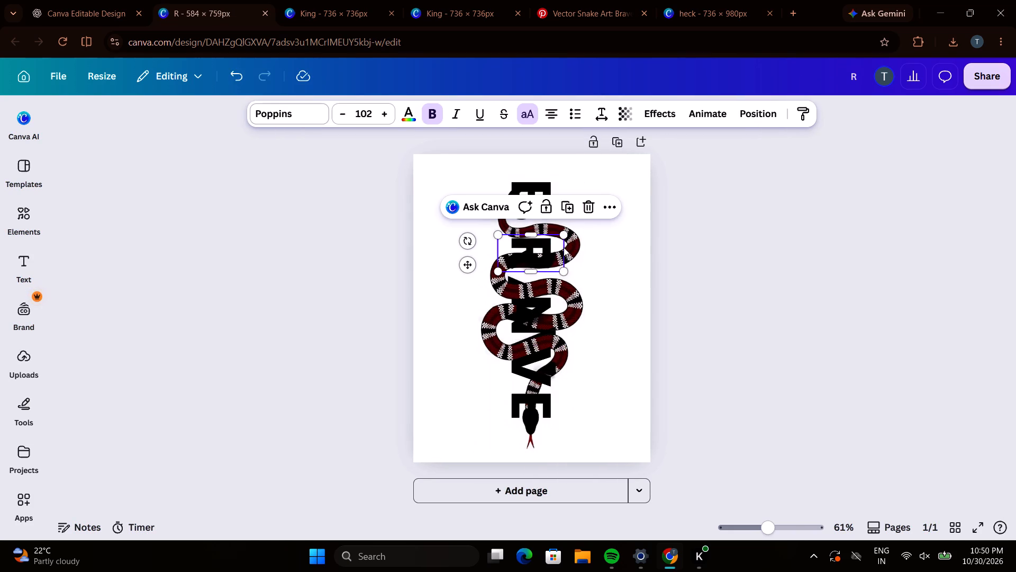
{"action": "left_click", "coordinate": [570, 248]}
{"action": "left_click_drag", "start_coordinate": [570, 248], "coordinate": [642, 253]}
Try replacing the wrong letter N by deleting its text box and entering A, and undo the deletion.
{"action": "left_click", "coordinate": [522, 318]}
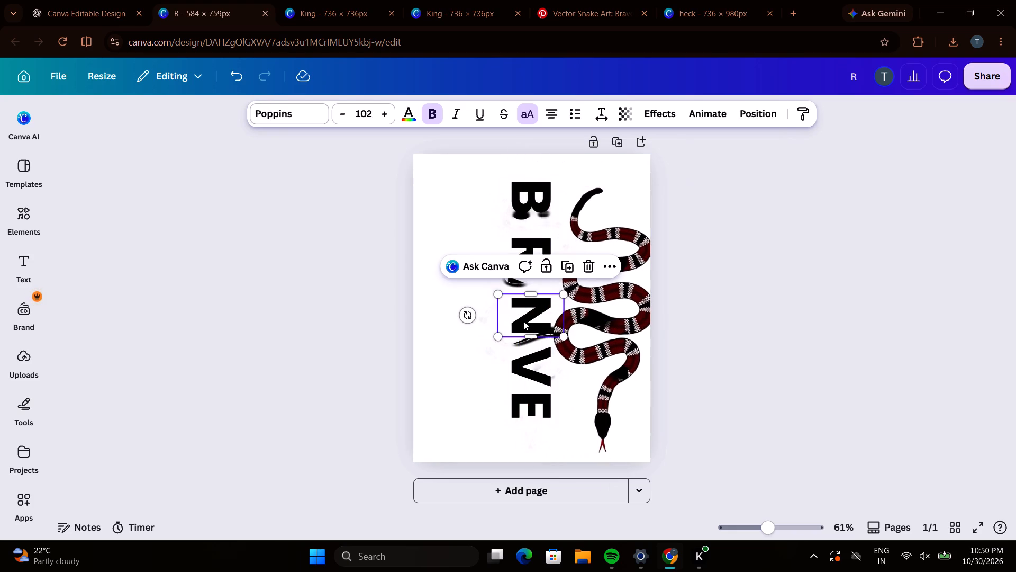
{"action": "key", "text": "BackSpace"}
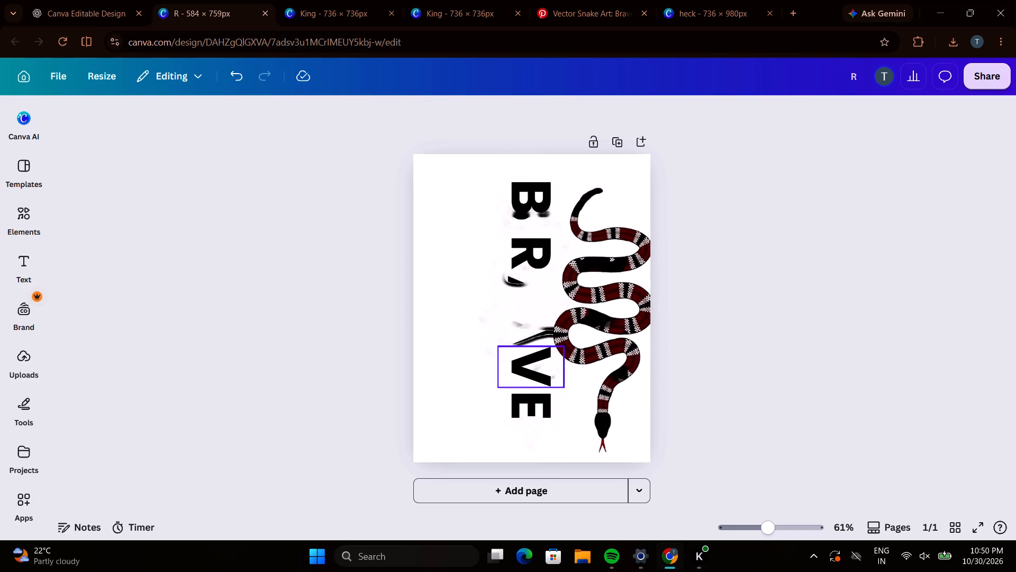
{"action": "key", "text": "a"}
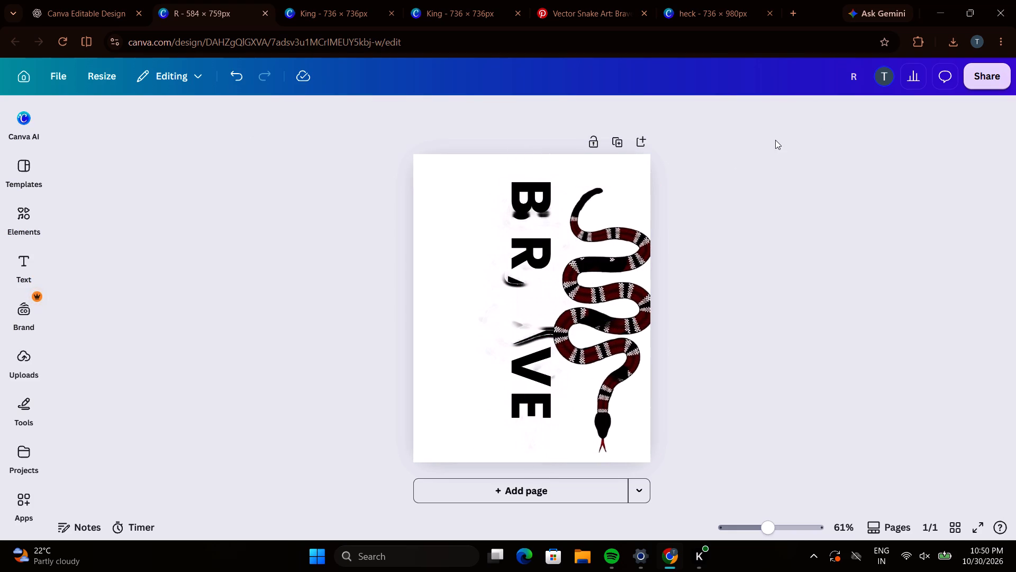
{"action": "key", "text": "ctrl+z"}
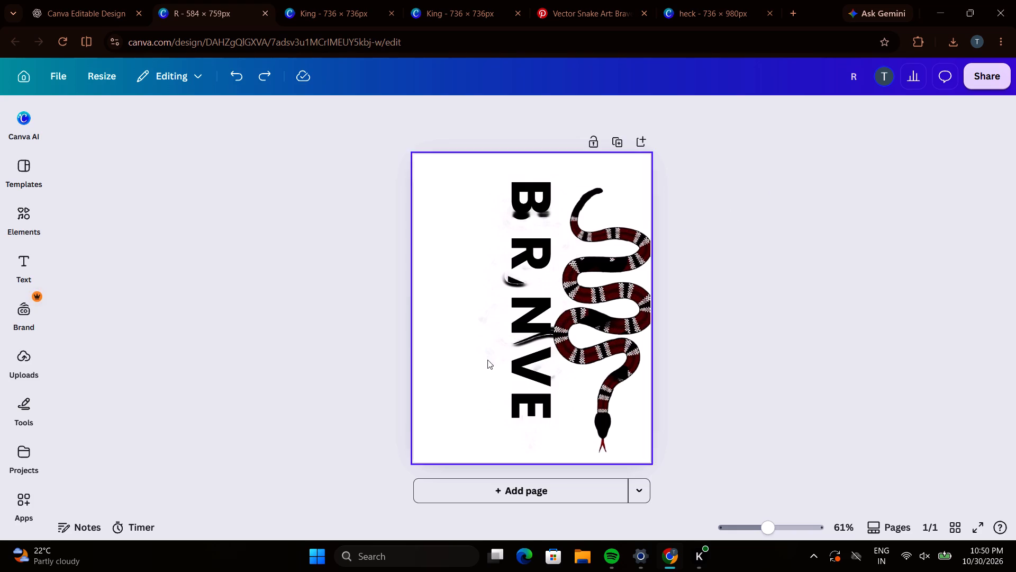
Change the letter N in the vertical word to A so that it spells BRAVE.
{"action": "double_click", "coordinate": [527, 324]}
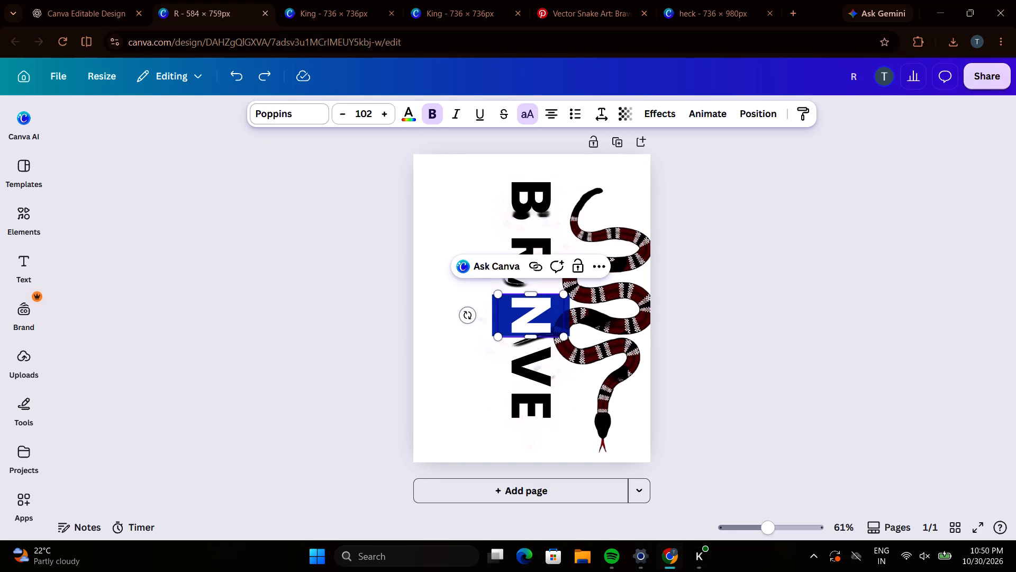
{"action": "key", "text": "a"}
{"action": "left_click", "coordinate": [810, 290]}
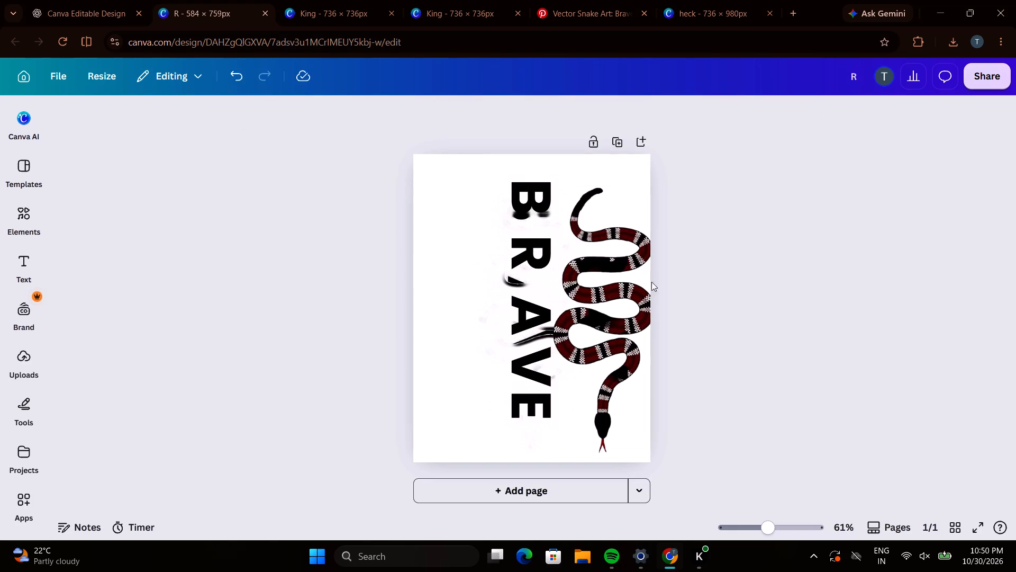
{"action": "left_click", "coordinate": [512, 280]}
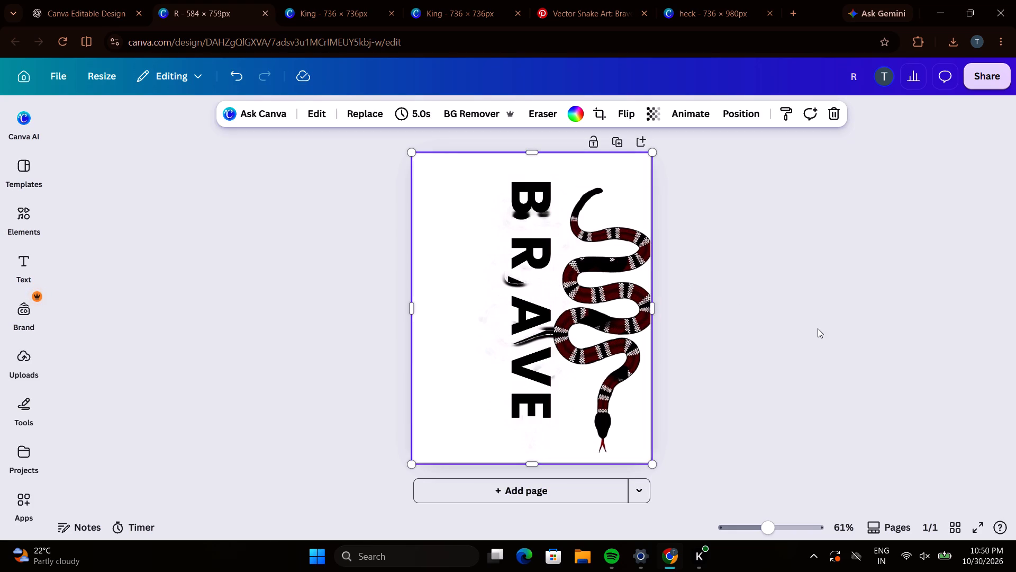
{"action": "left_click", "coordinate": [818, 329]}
Move the snake back over the BRAVE lettering, centred horizontally on the page with its tongue just below the E.
{"action": "left_click_drag", "start_coordinate": [634, 326], "coordinate": [473, 322]}
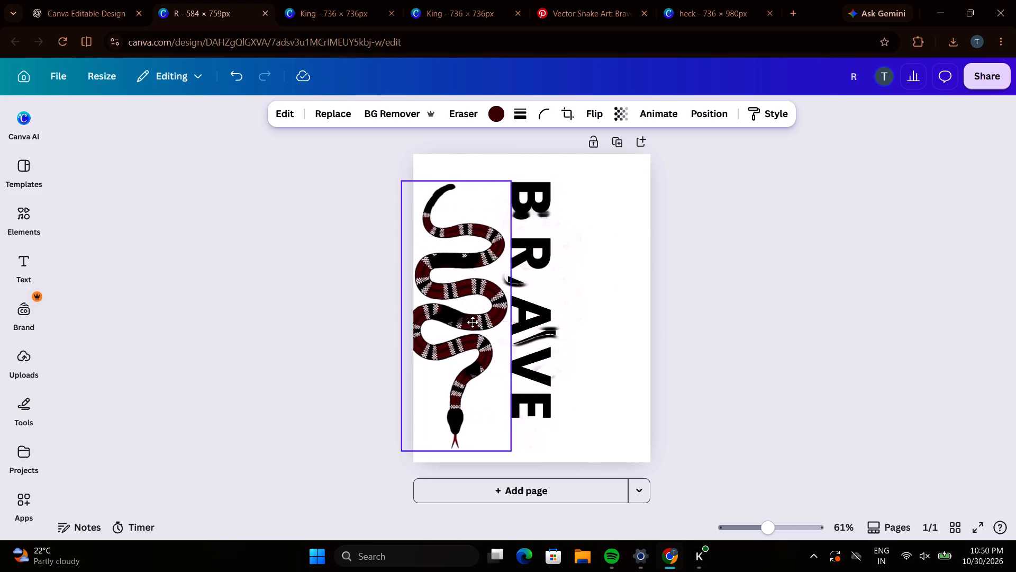
{"action": "left_click_drag", "start_coordinate": [473, 322], "coordinate": [553, 322]}
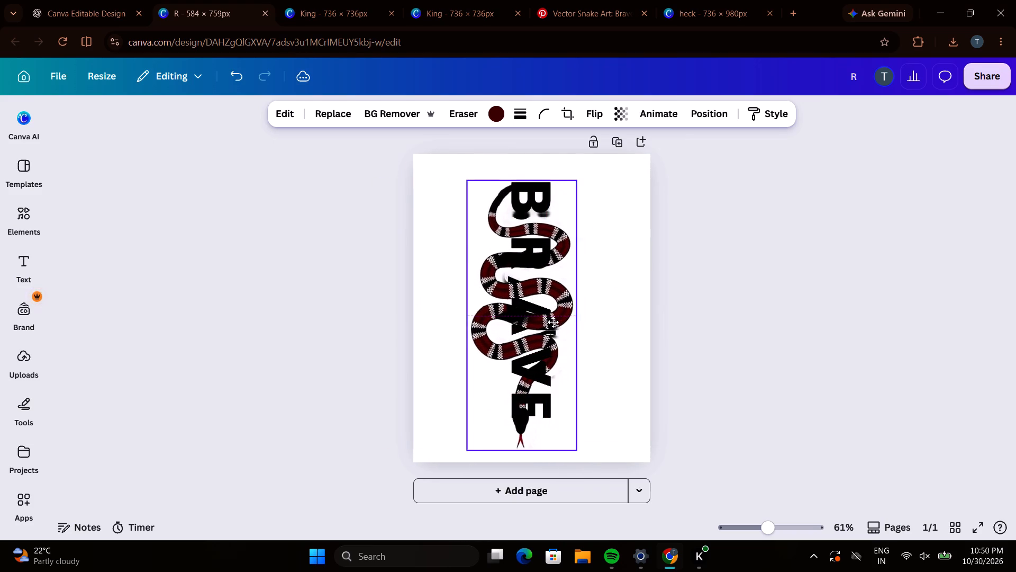
{"action": "left_click_drag", "start_coordinate": [553, 322], "coordinate": [554, 326]}
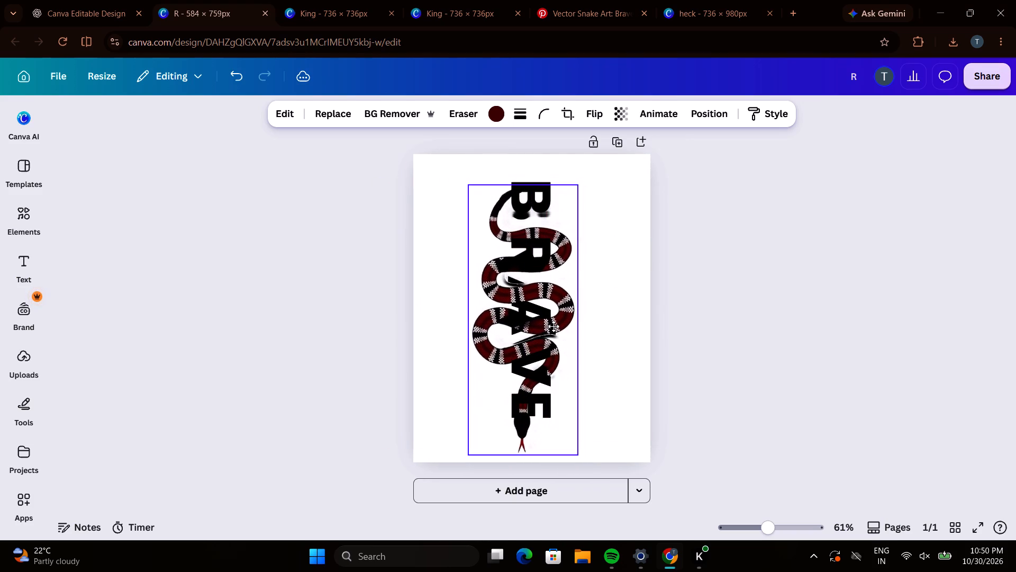
{"action": "left_click_drag", "start_coordinate": [554, 326], "coordinate": [557, 325]}
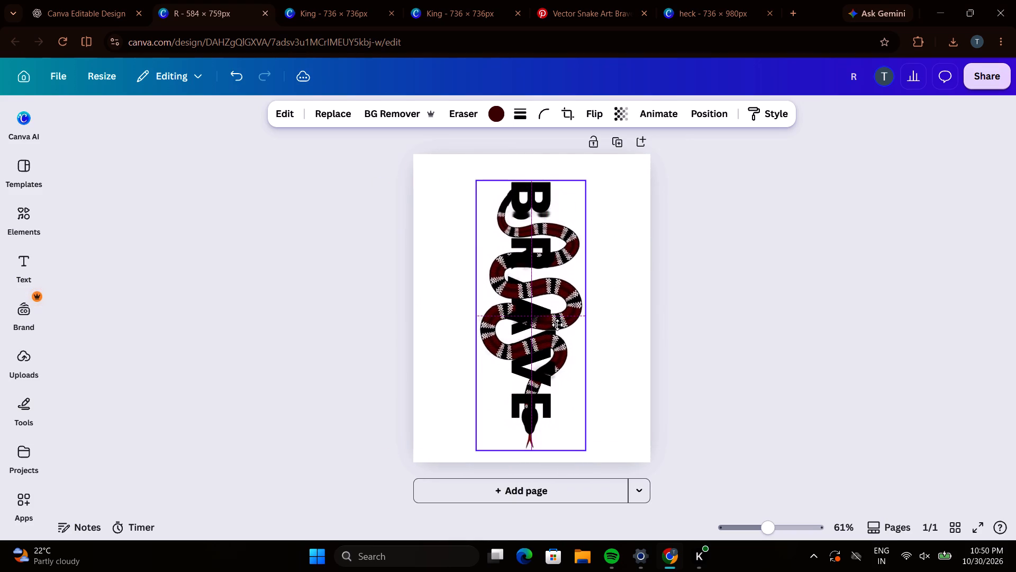
{"action": "left_click_drag", "start_coordinate": [557, 325], "coordinate": [557, 326]}
{"action": "left_click", "coordinate": [722, 359]}
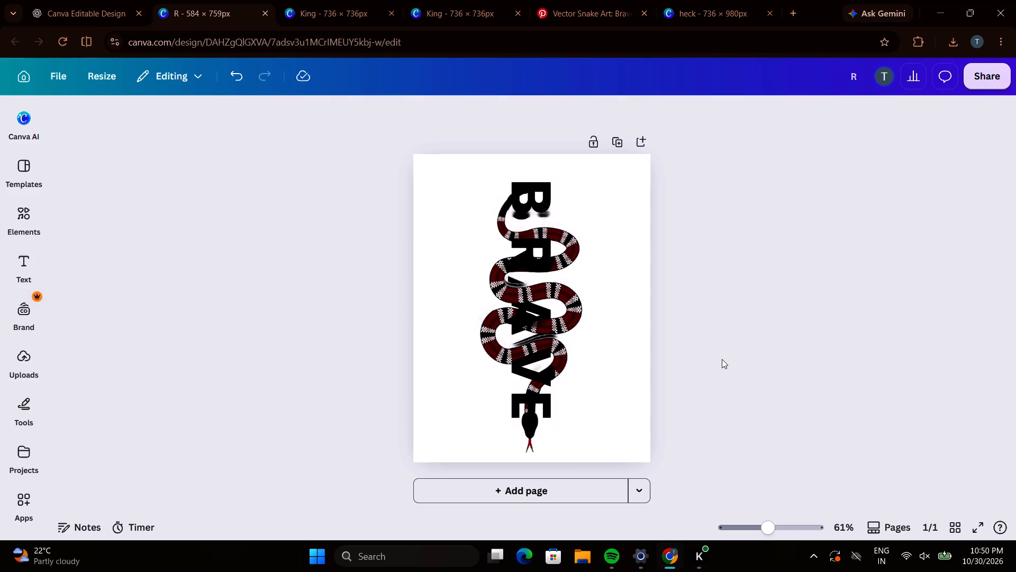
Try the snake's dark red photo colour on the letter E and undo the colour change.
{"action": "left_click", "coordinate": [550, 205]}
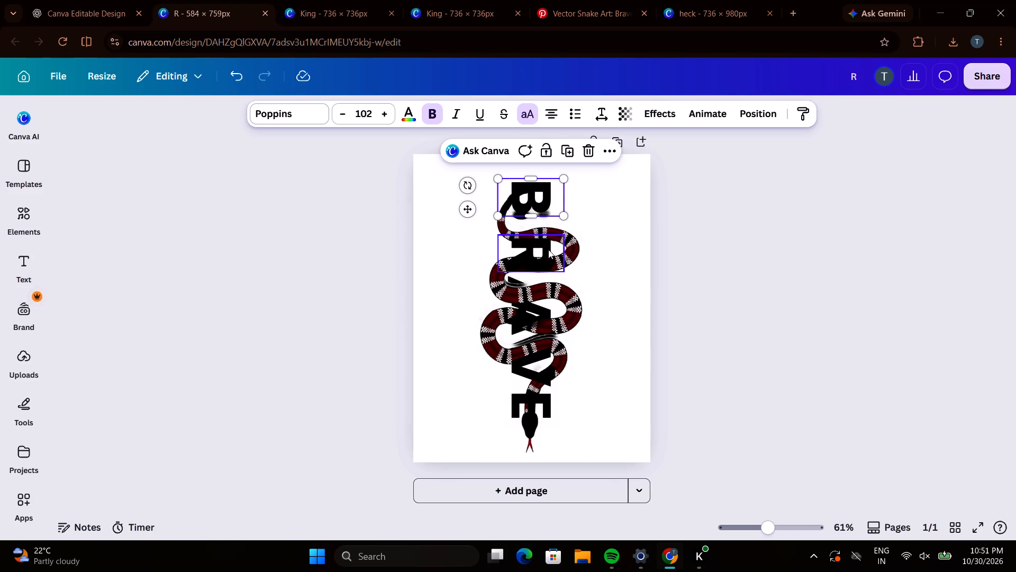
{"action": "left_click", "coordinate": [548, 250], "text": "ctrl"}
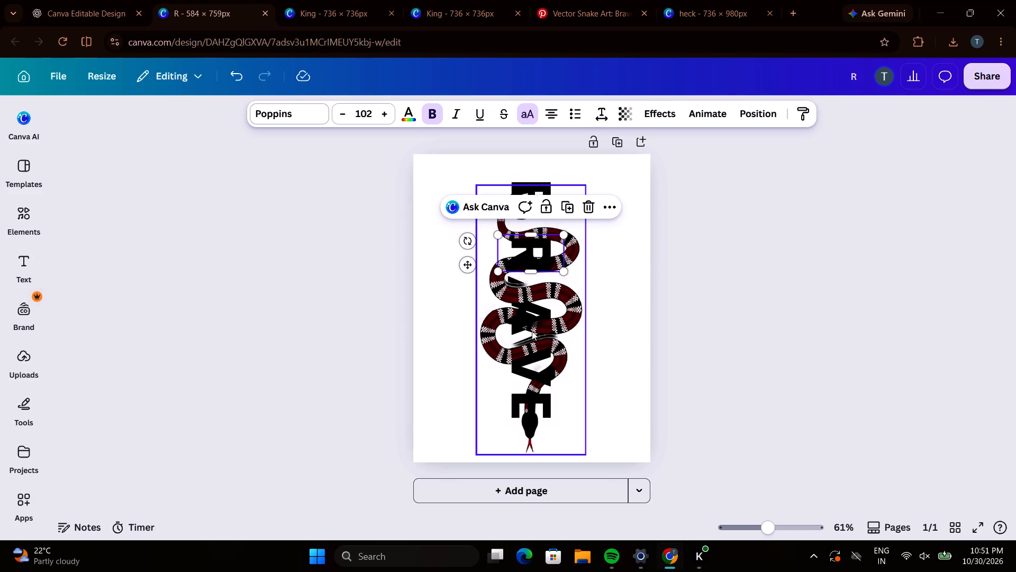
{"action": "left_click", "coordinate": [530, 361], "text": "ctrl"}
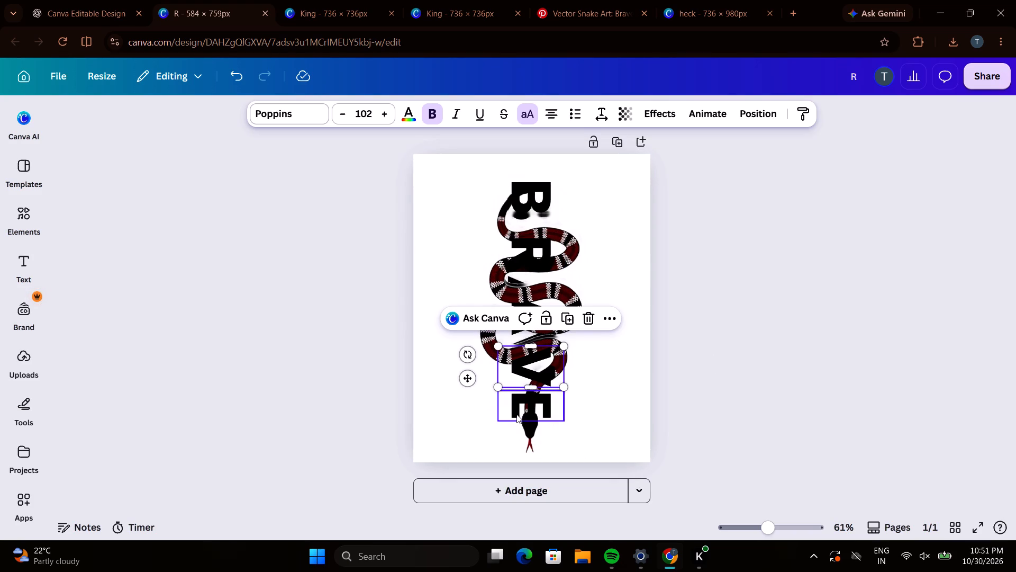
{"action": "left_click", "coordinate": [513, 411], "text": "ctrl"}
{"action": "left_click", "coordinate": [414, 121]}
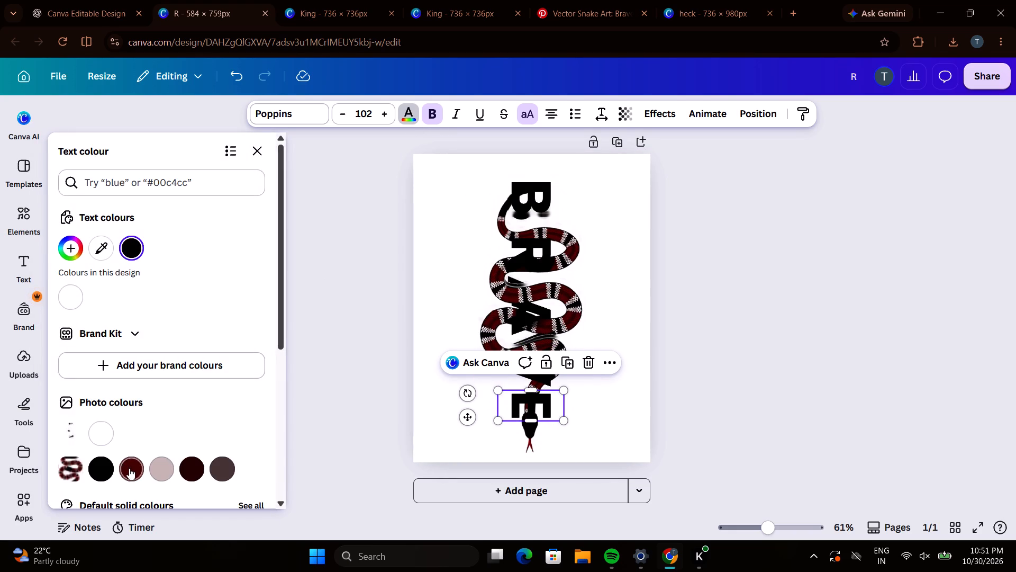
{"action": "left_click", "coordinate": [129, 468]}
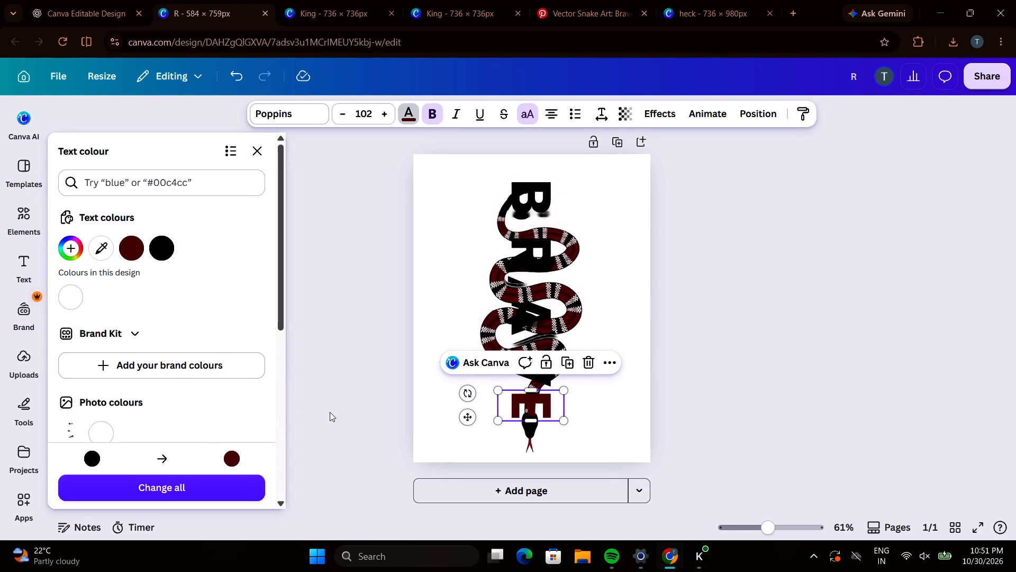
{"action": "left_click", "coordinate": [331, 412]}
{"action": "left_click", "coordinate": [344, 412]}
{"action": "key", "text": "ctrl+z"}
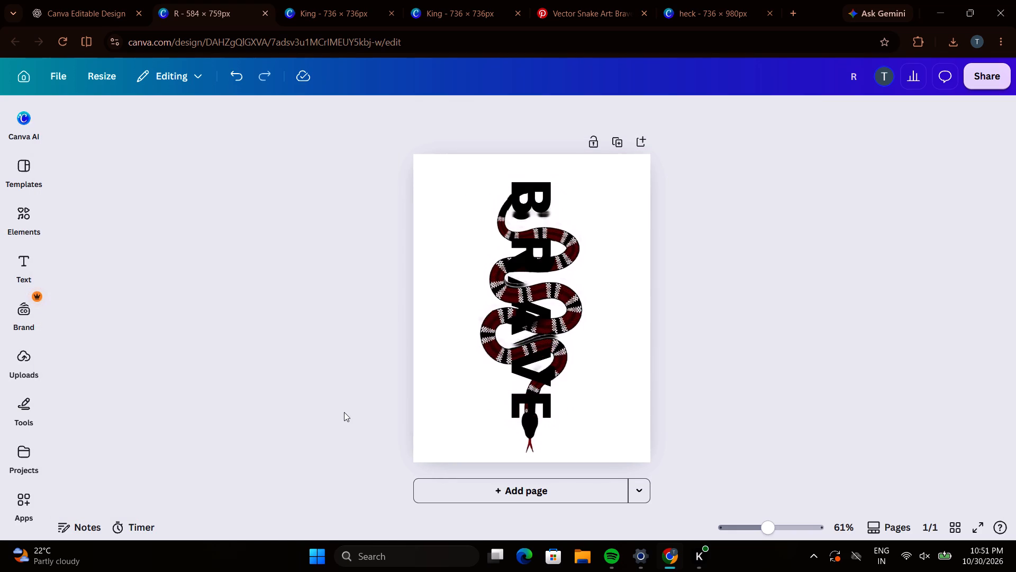
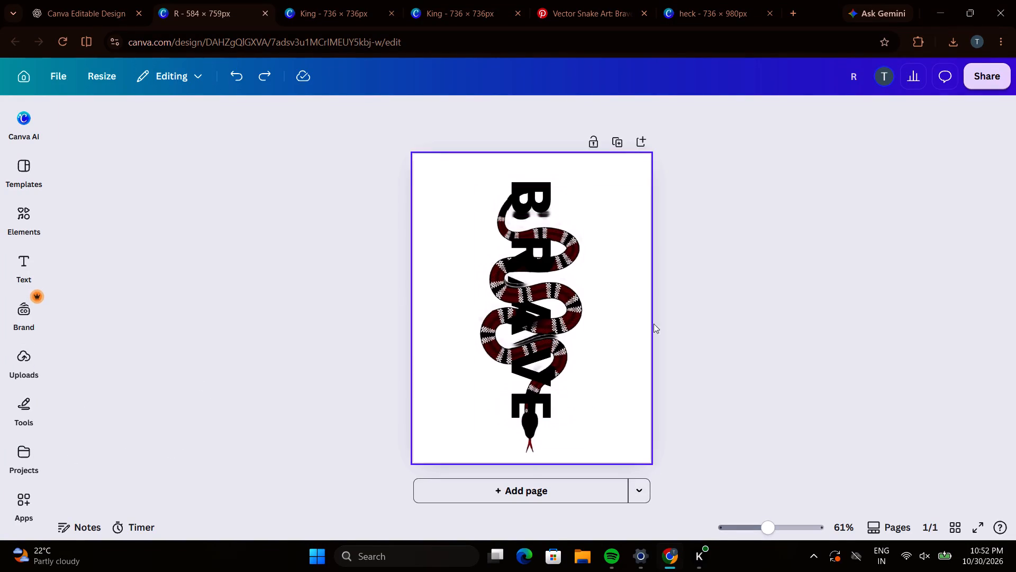
Move the snake off the BRAVE lettering so that it overlaps the page's right edge.
{"action": "left_click_drag", "start_coordinate": [492, 328], "coordinate": [506, 329]}
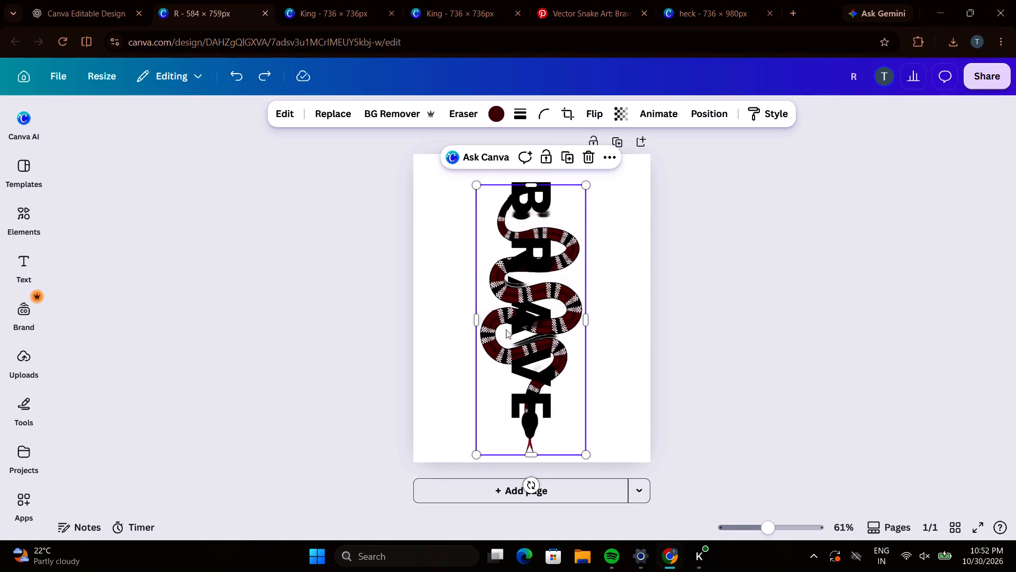
{"action": "left_click_drag", "start_coordinate": [506, 329], "coordinate": [582, 329]}
Group the five separate letters of the vertical word BRAVE.
{"action": "left_click", "coordinate": [515, 396]}
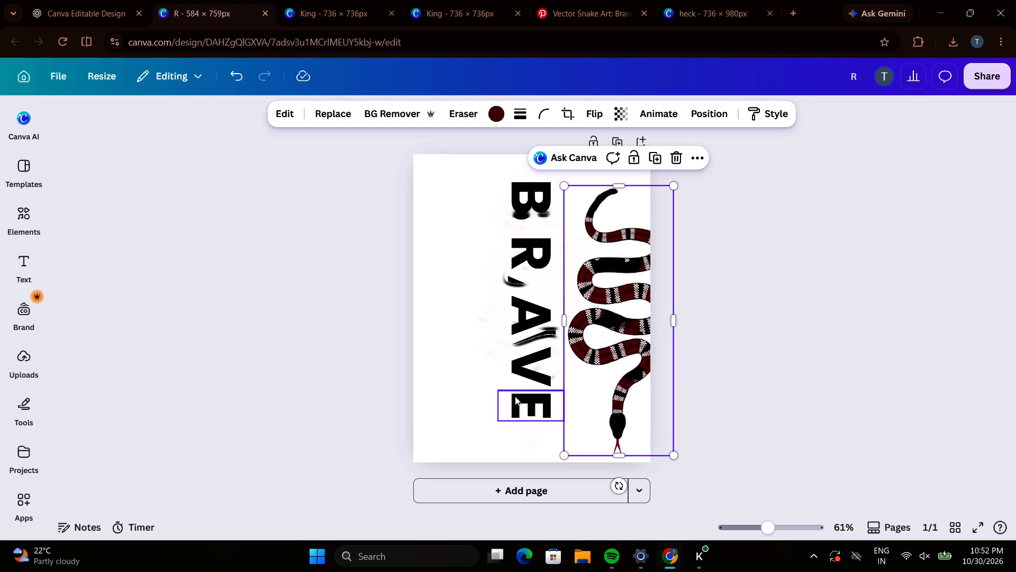
{"action": "left_click", "coordinate": [526, 378], "text": "ctrl"}
{"action": "left_click_drag", "start_coordinate": [538, 443], "coordinate": [521, 275]}
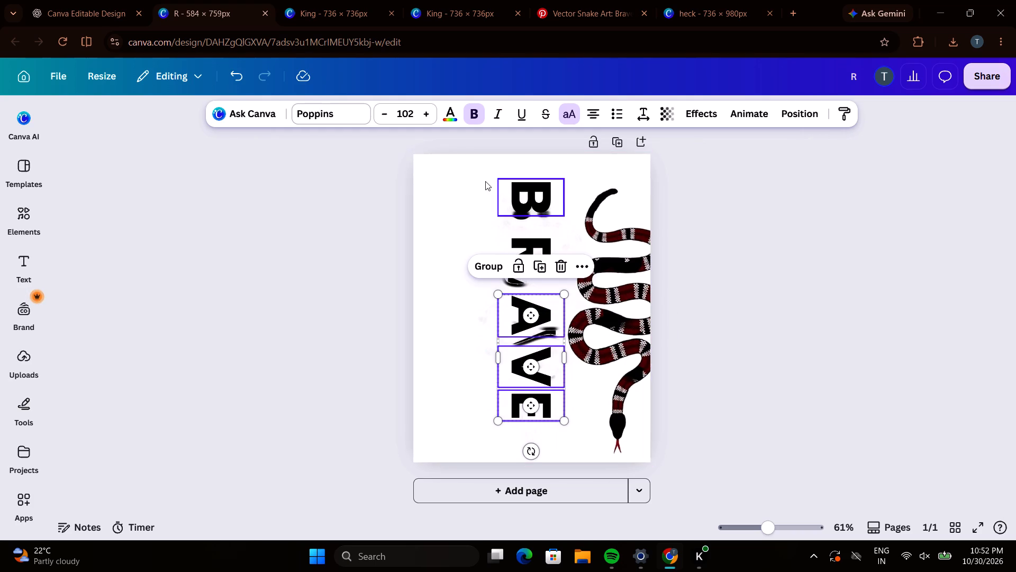
{"action": "left_click_drag", "start_coordinate": [483, 179], "coordinate": [553, 410]}
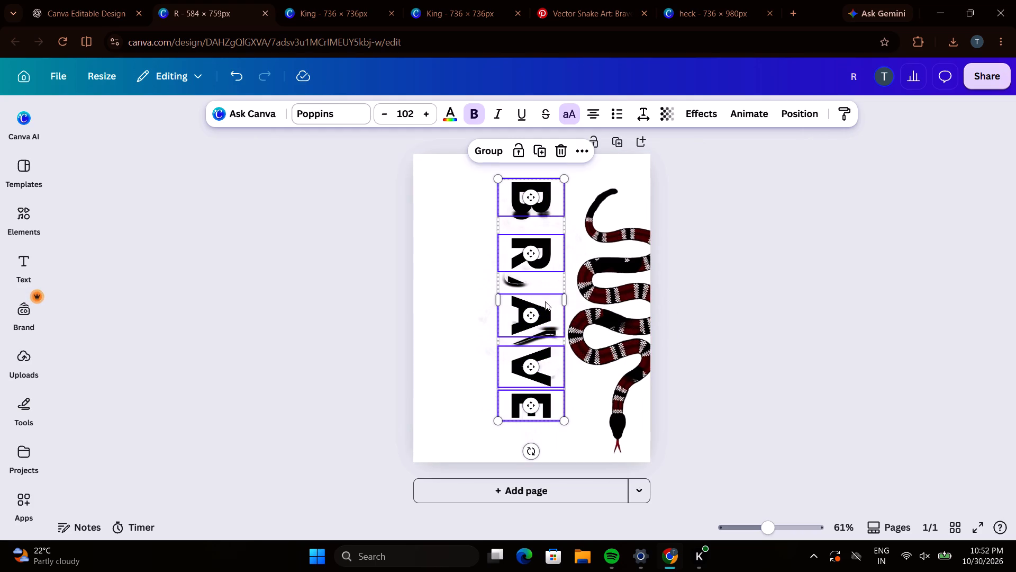
{"action": "right_click", "coordinate": [543, 197]}
{"action": "left_click", "coordinate": [497, 156]}
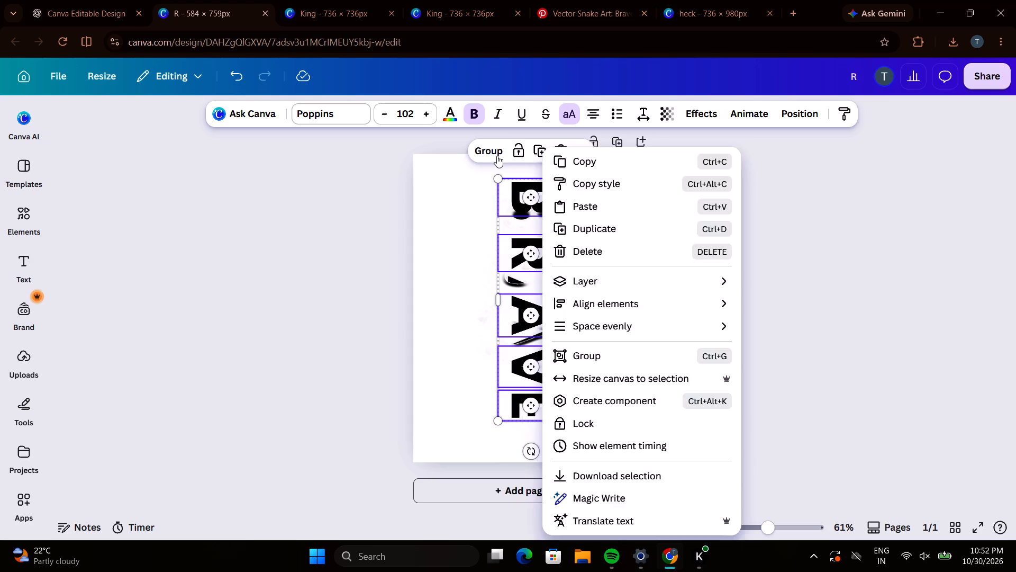
{"action": "left_click", "coordinate": [497, 156]}
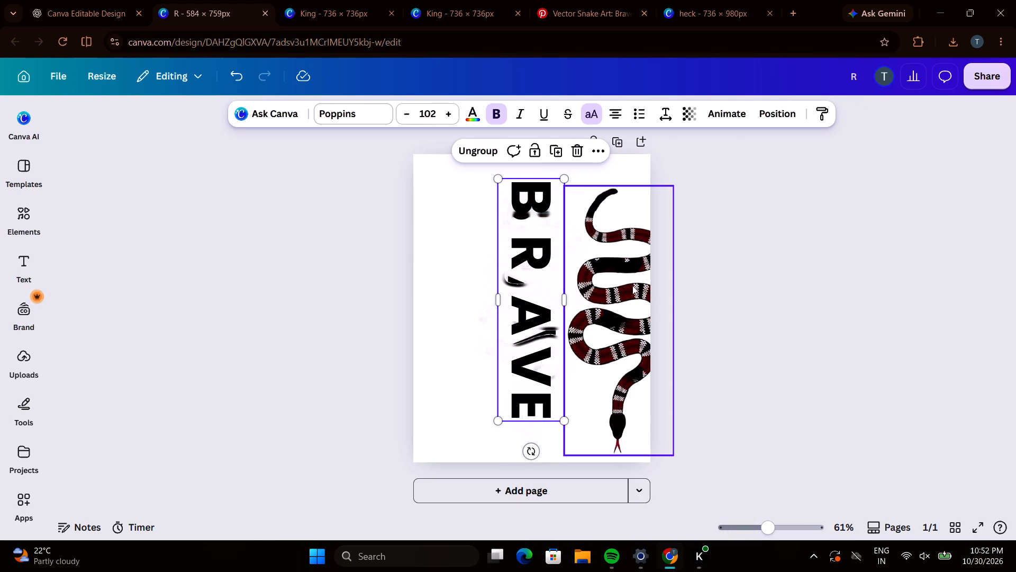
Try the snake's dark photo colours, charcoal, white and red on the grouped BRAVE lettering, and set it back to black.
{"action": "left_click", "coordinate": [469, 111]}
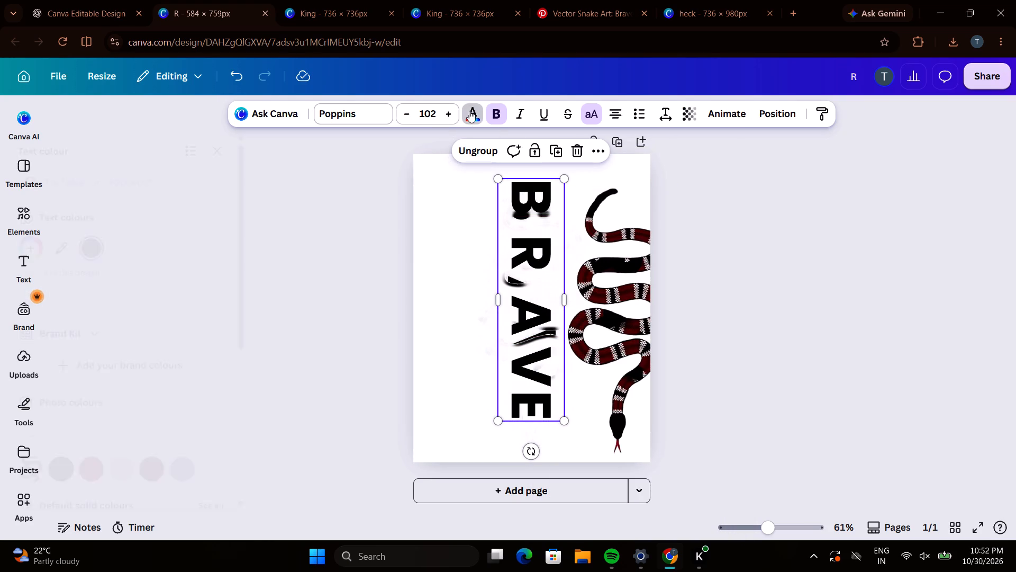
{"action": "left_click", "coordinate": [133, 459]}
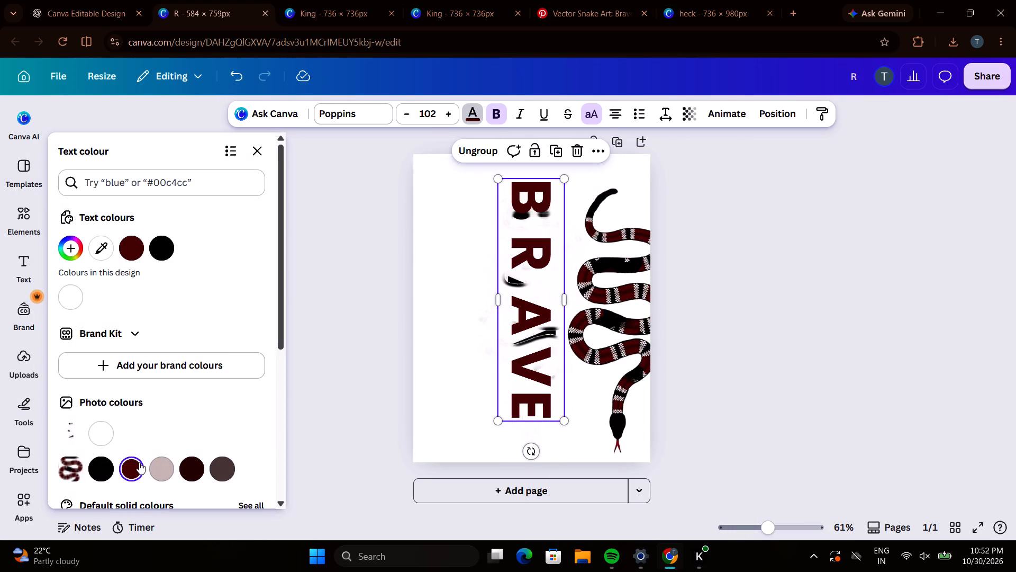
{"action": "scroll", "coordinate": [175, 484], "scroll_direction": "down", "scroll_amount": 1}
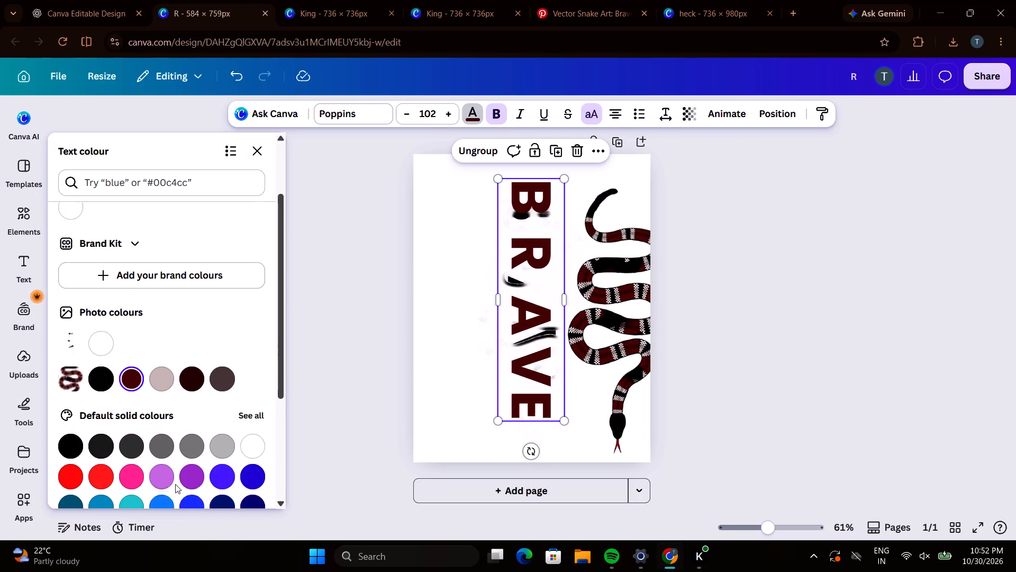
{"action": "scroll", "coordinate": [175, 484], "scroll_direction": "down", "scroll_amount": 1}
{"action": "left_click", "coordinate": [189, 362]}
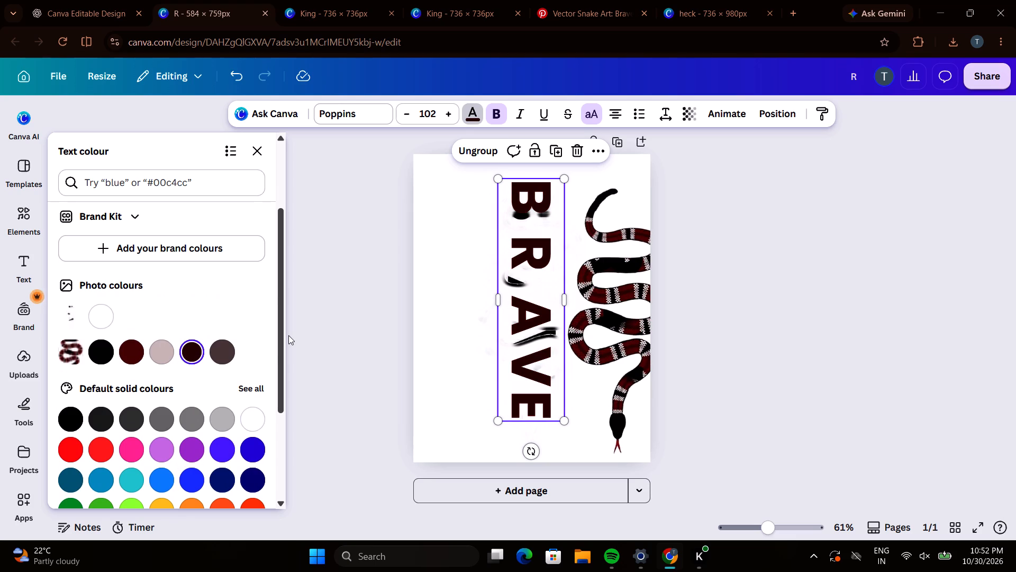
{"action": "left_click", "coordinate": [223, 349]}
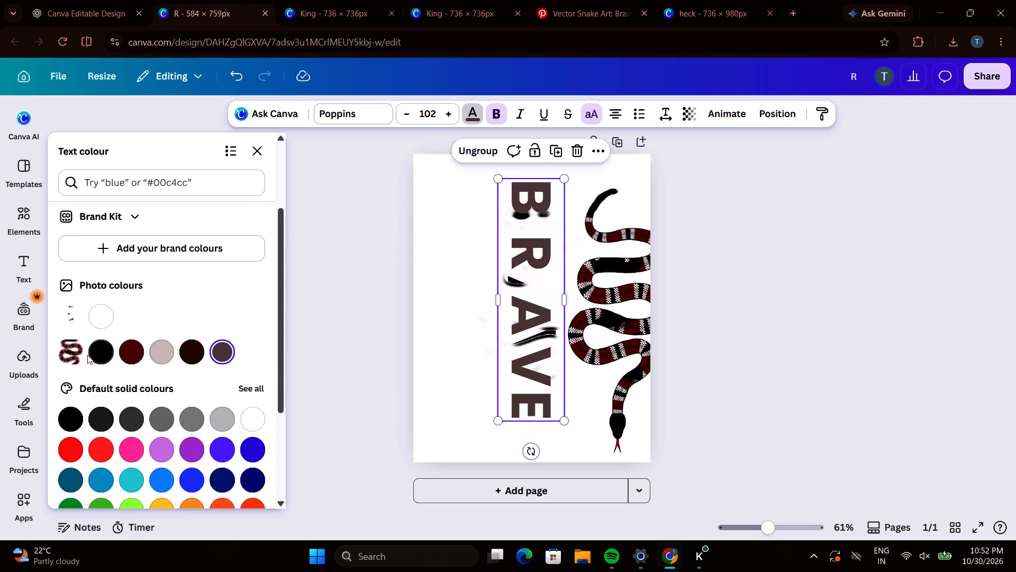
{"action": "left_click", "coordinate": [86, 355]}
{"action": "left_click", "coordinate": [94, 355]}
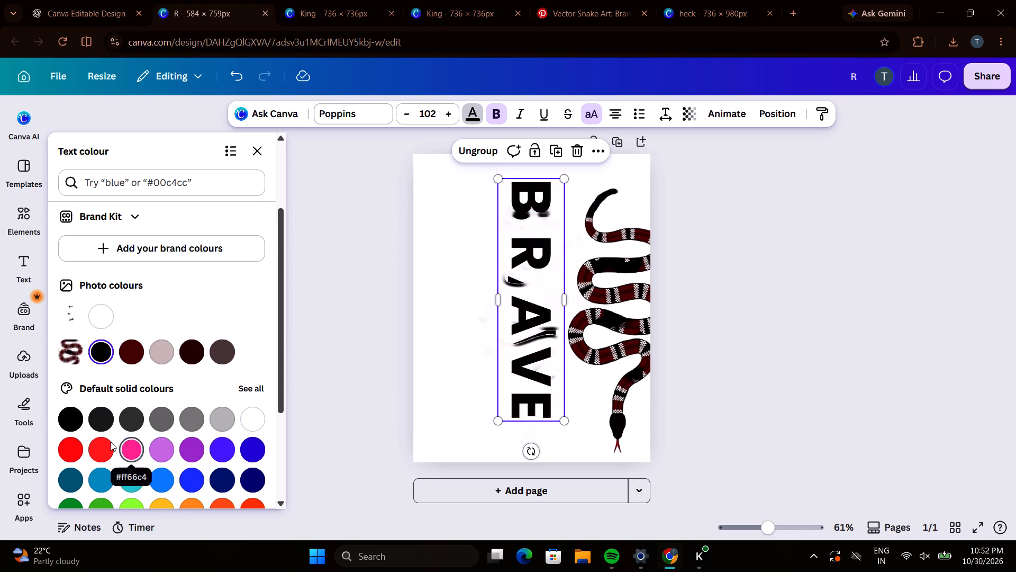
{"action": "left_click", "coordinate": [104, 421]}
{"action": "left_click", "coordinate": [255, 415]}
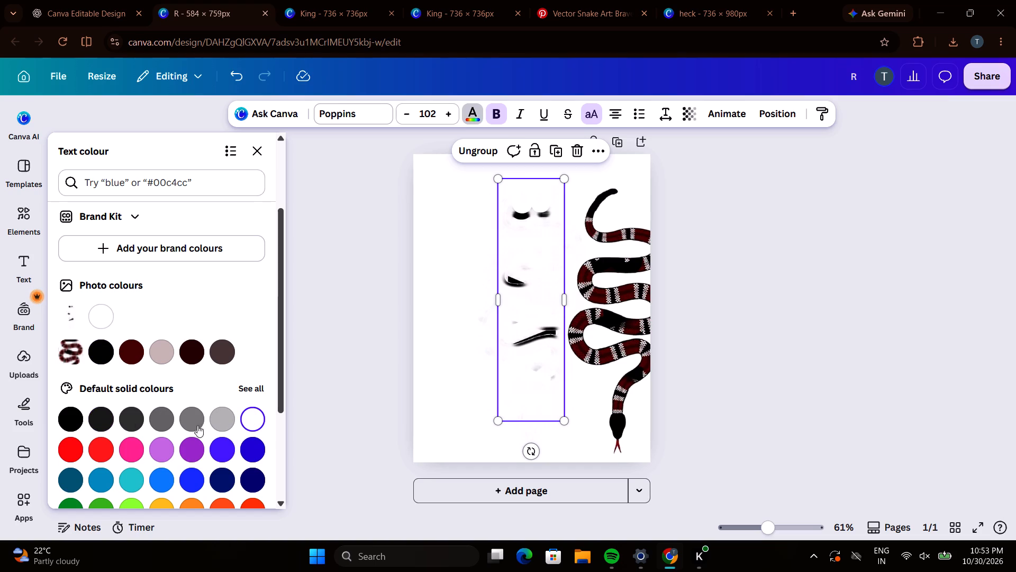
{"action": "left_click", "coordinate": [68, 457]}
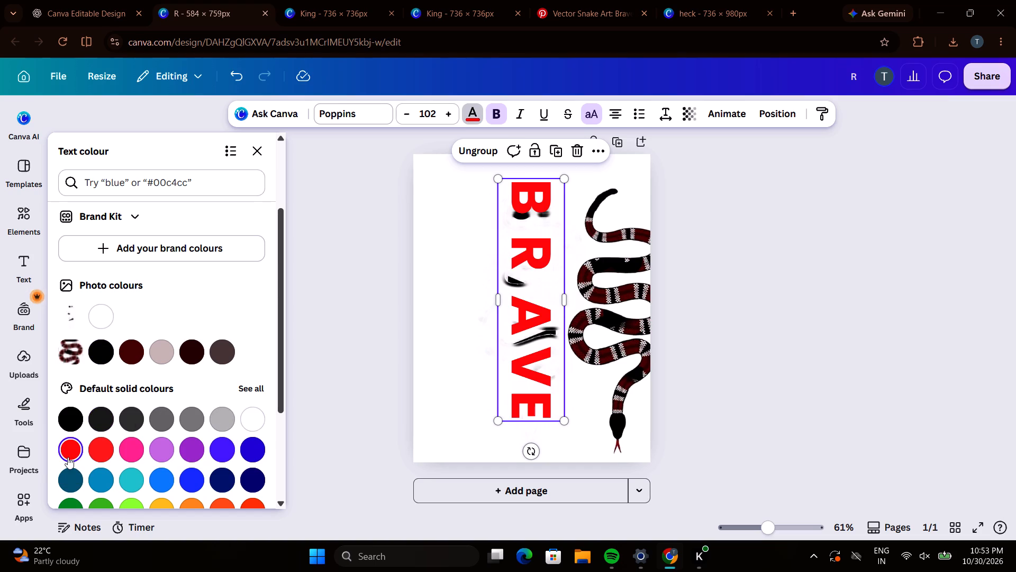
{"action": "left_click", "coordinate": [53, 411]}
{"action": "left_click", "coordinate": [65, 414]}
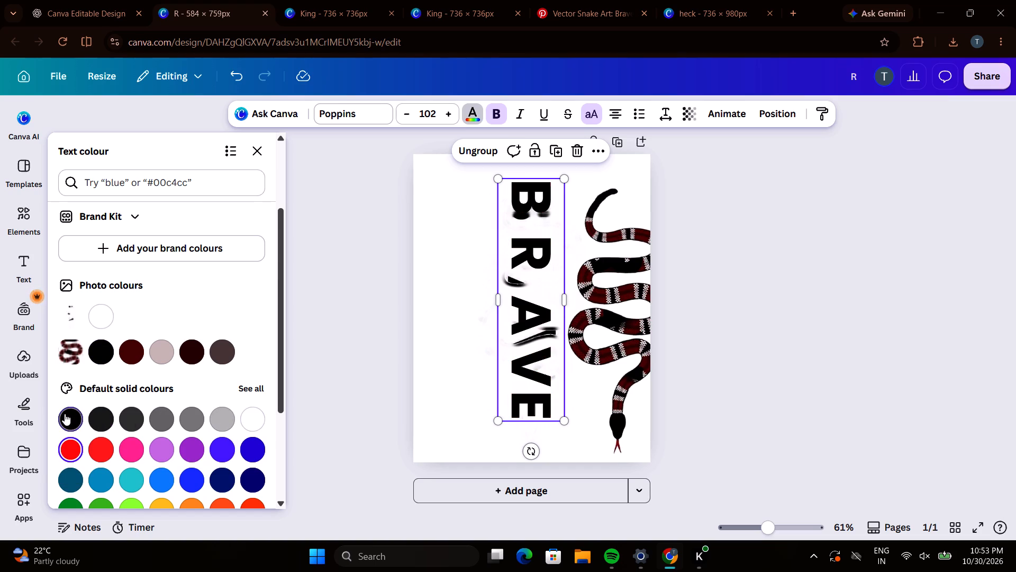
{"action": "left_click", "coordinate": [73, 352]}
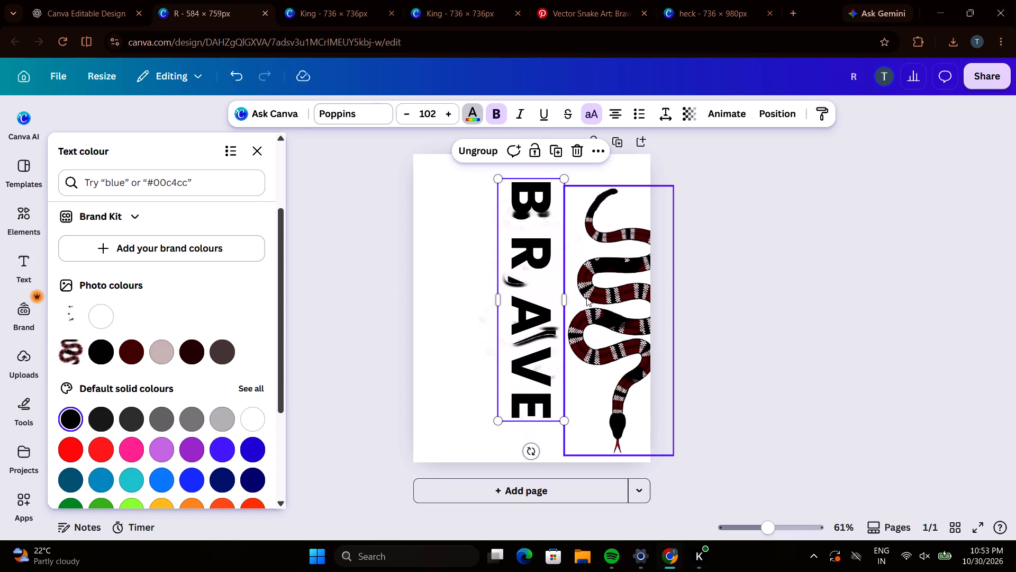
Move the snake back over the BRAVE lettering, slightly left of the page's centre, with its head just below the E.
{"action": "left_click_drag", "start_coordinate": [607, 296], "coordinate": [540, 287]}
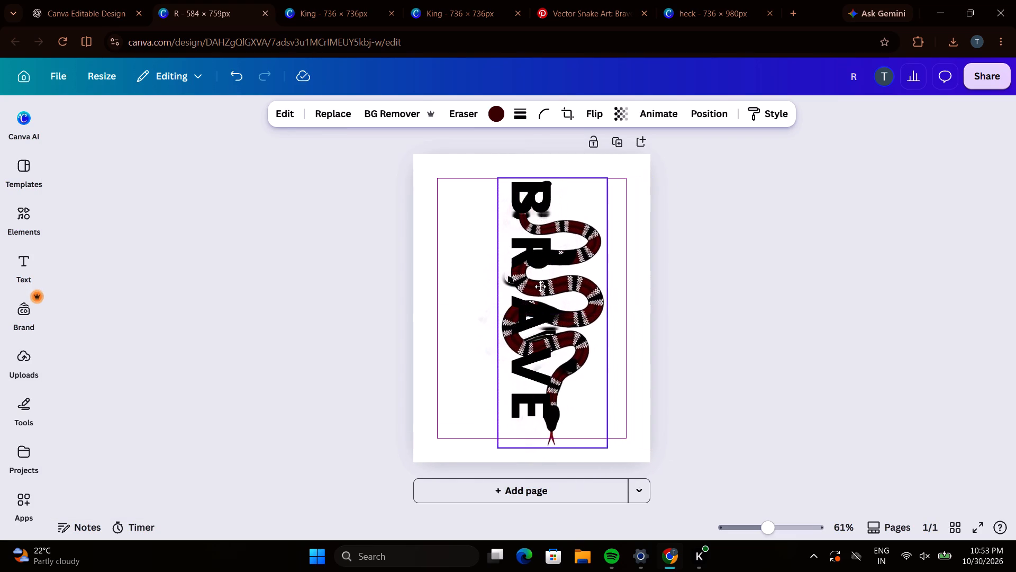
{"action": "left_click_drag", "start_coordinate": [540, 287], "coordinate": [518, 300]}
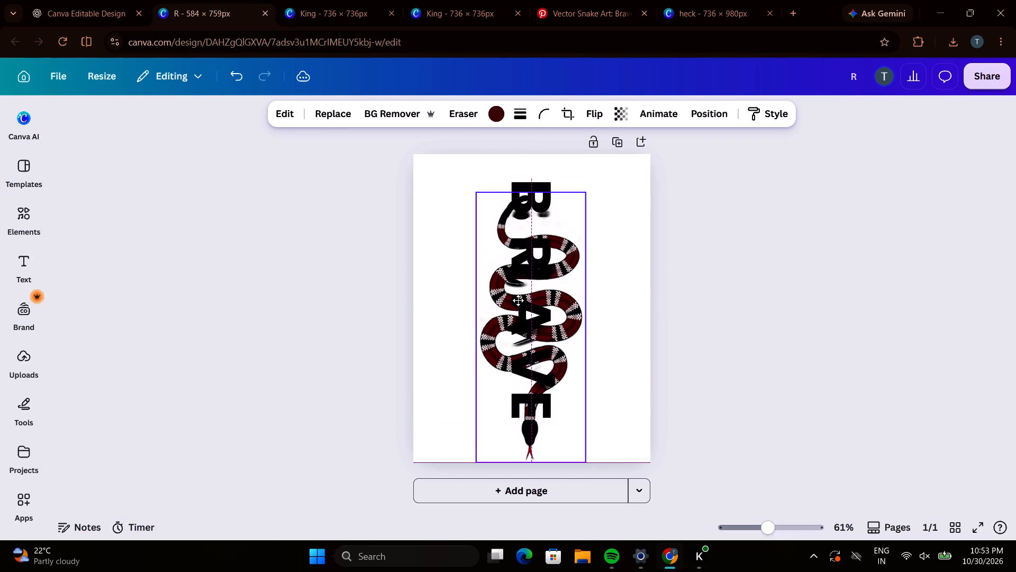
{"action": "left_click_drag", "start_coordinate": [518, 300], "coordinate": [516, 294]}
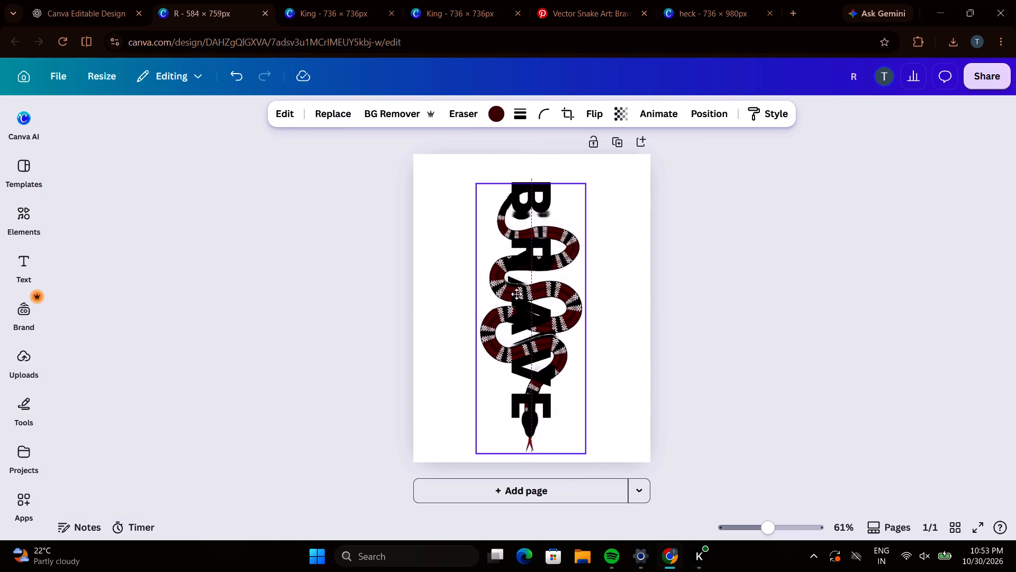
{"action": "left_click_drag", "start_coordinate": [516, 294], "coordinate": [514, 296]}
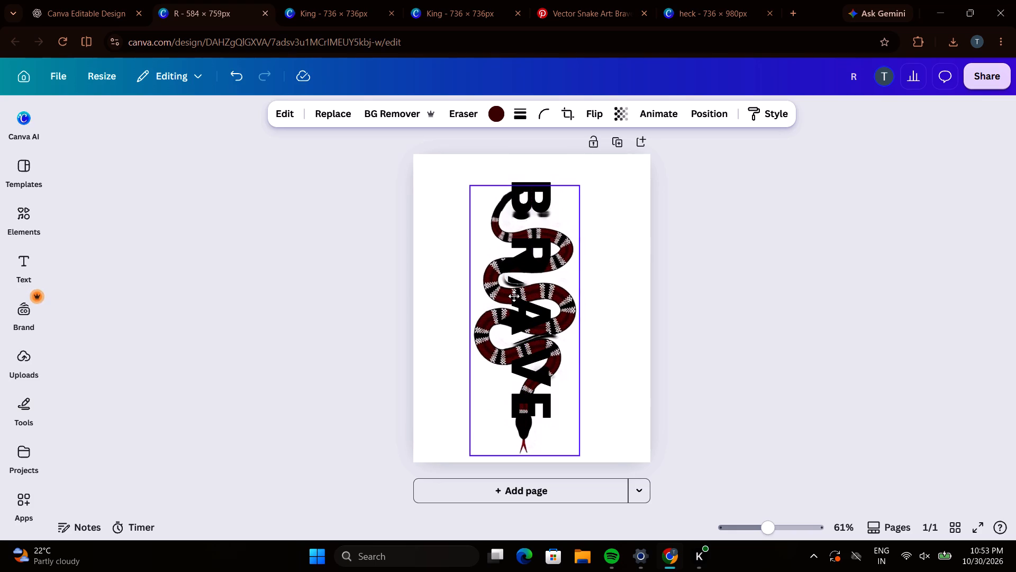
{"action": "left_click_drag", "start_coordinate": [514, 296], "coordinate": [515, 293]}
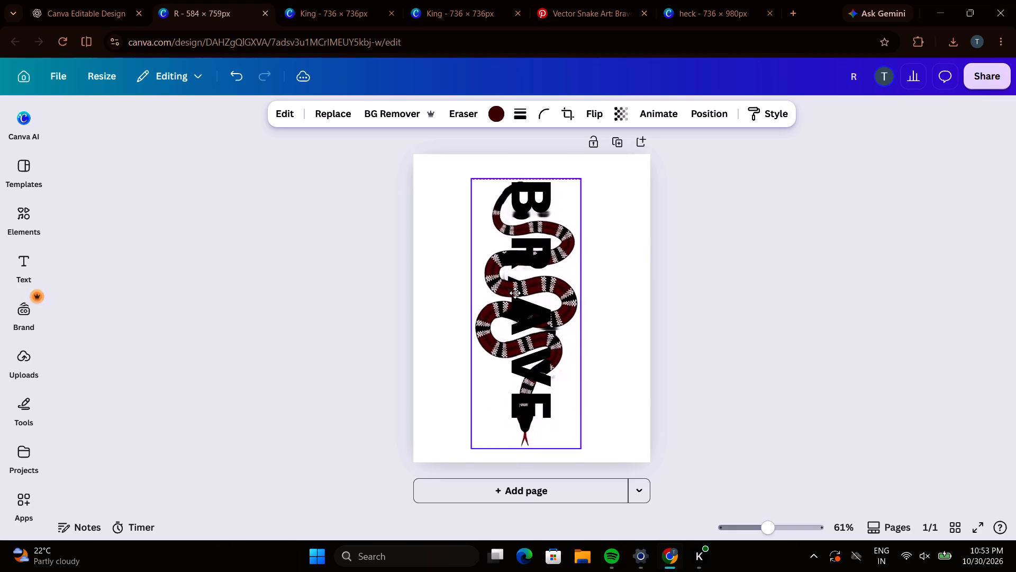
{"action": "left_click_drag", "start_coordinate": [515, 293], "coordinate": [515, 296]}
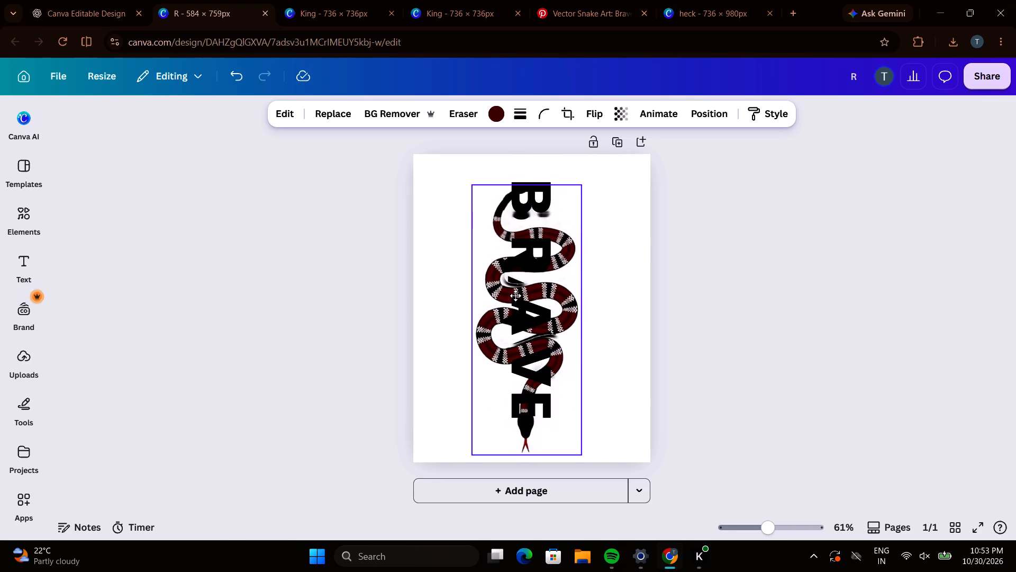
{"action": "left_click_drag", "start_coordinate": [515, 296], "coordinate": [515, 296]}
{"action": "left_click", "coordinate": [740, 304]}
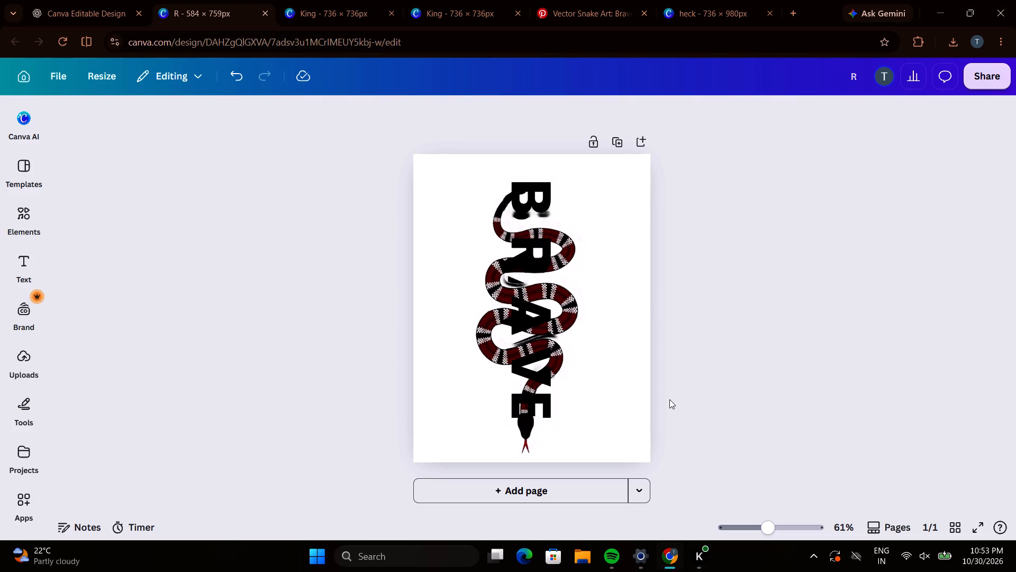
Try the snake's dark photo shades and light grey on the grouped BRAVE lettering, and settle on white.
{"action": "left_click", "coordinate": [540, 198]}
{"action": "left_click", "coordinate": [469, 112]}
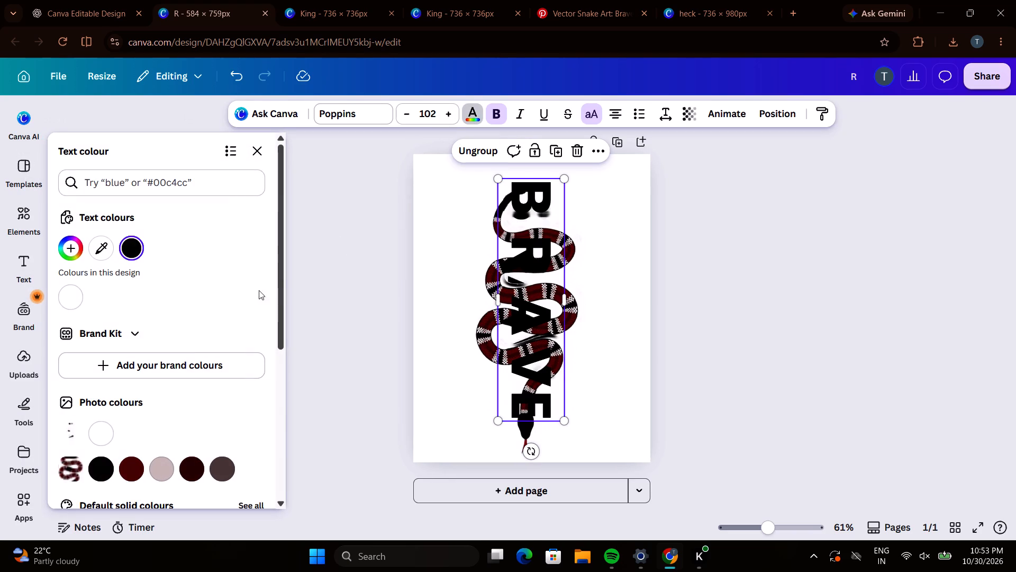
{"action": "left_click", "coordinate": [150, 479]}
{"action": "left_click", "coordinate": [143, 476]}
{"action": "left_click", "coordinate": [192, 476]}
{"action": "left_click", "coordinate": [207, 473]}
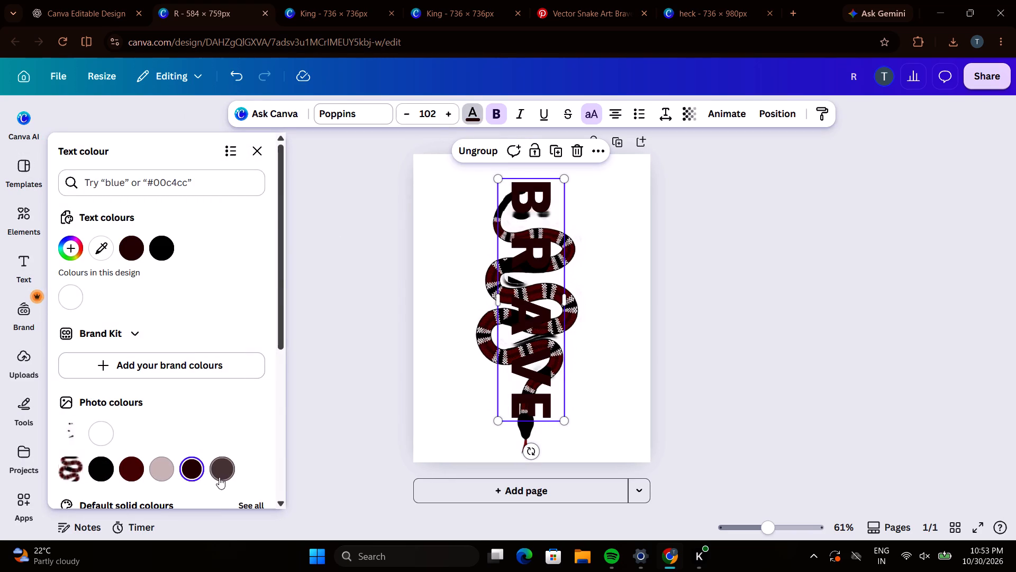
{"action": "left_click", "coordinate": [220, 477]}
{"action": "scroll", "coordinate": [271, 456], "scroll_direction": "down", "scroll_amount": 4}
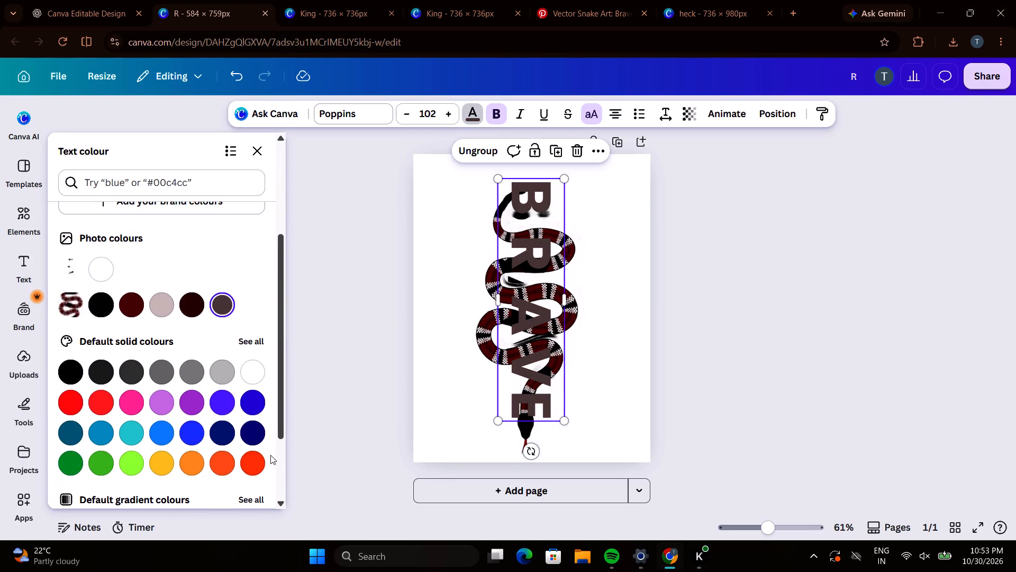
{"action": "left_click", "coordinate": [95, 355]}
{"action": "left_click", "coordinate": [217, 379]}
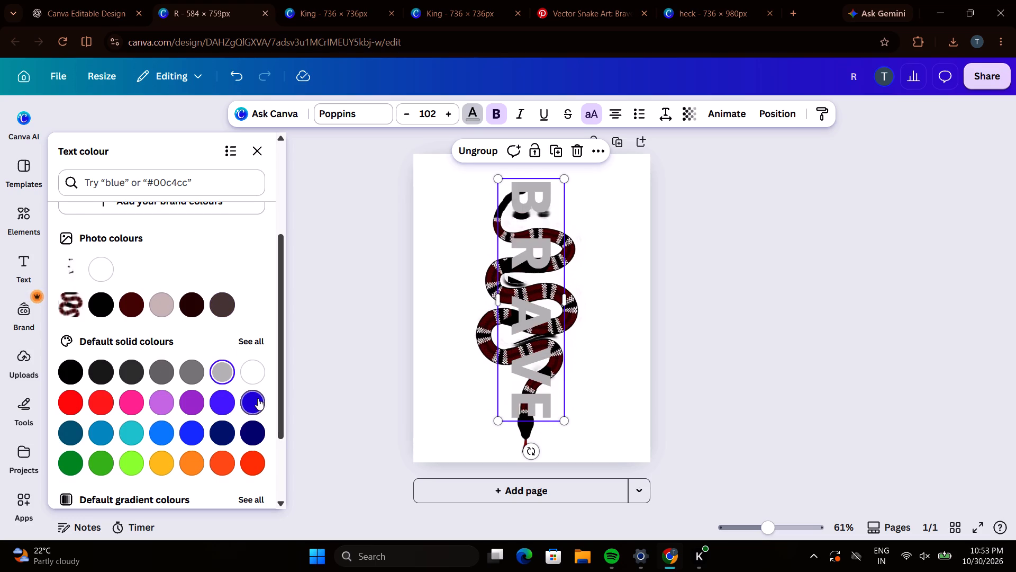
{"action": "left_click", "coordinate": [250, 374]}
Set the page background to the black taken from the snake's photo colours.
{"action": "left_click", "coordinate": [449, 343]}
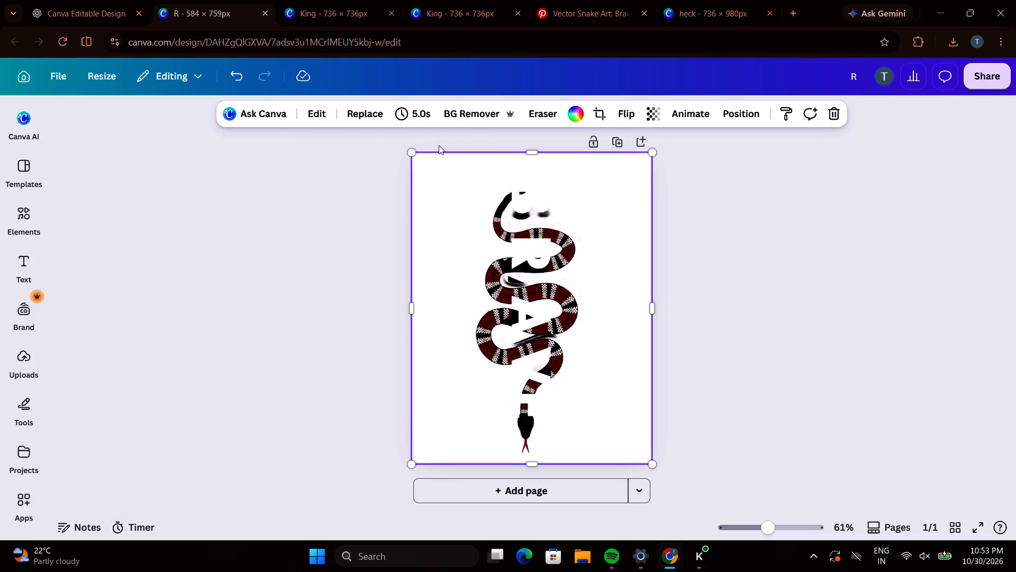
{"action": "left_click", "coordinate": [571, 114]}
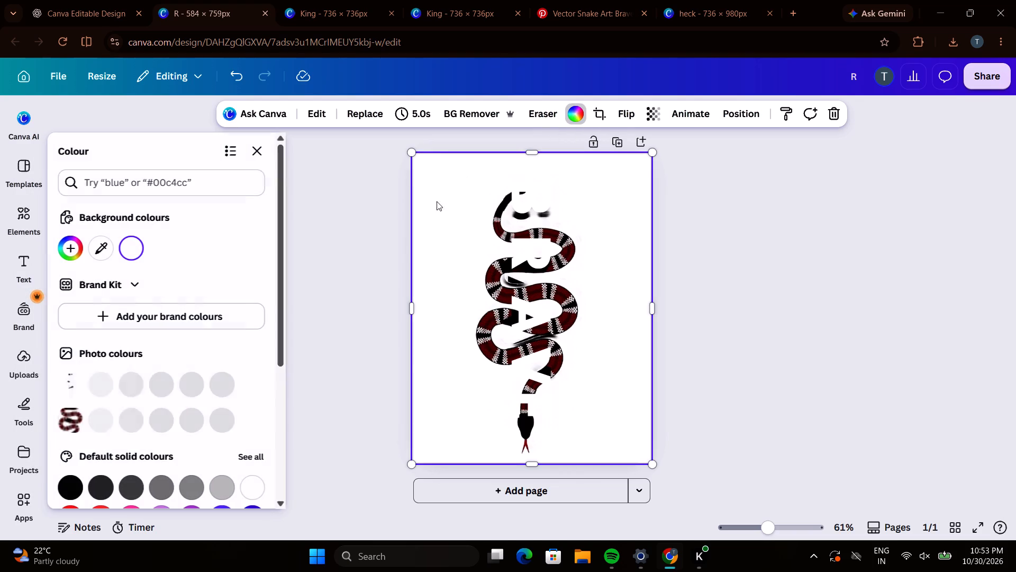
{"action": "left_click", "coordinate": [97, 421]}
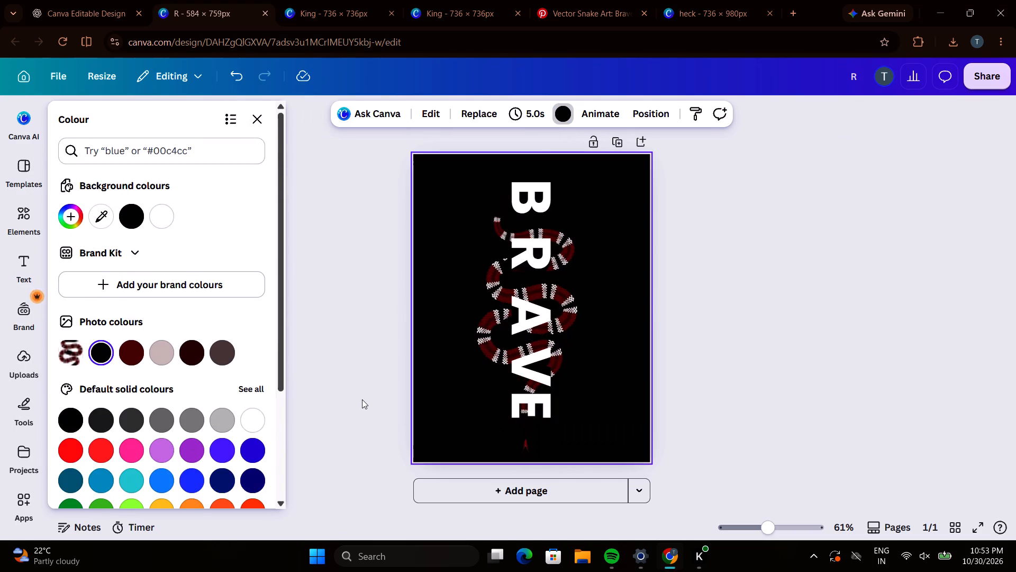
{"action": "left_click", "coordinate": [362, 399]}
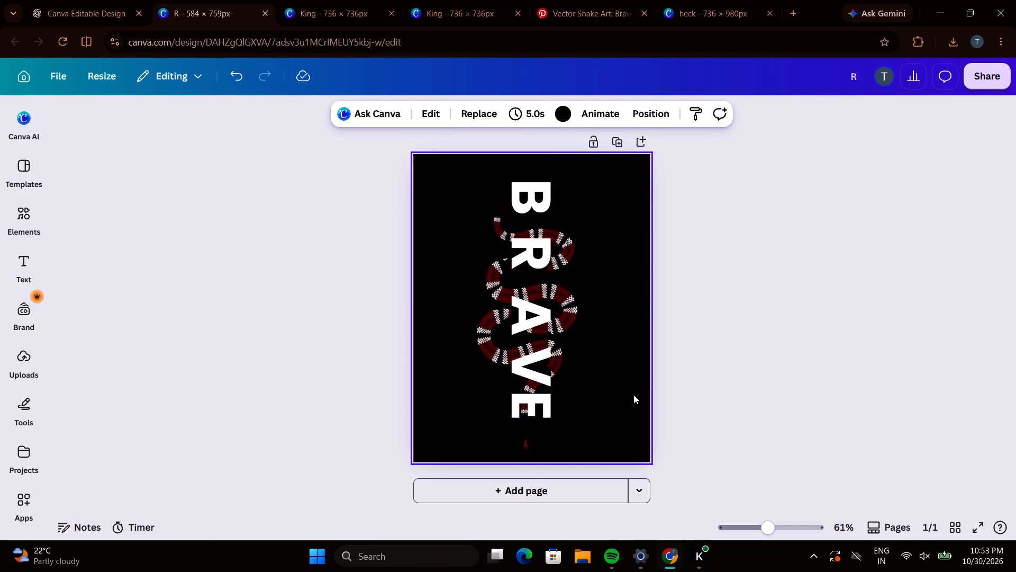
Delete the black page background.
{"action": "left_click", "coordinate": [633, 395]}
{"action": "key", "text": "Delete"}
{"action": "key", "text": "BackSpace"}
{"action": "key", "text": "Delete"}
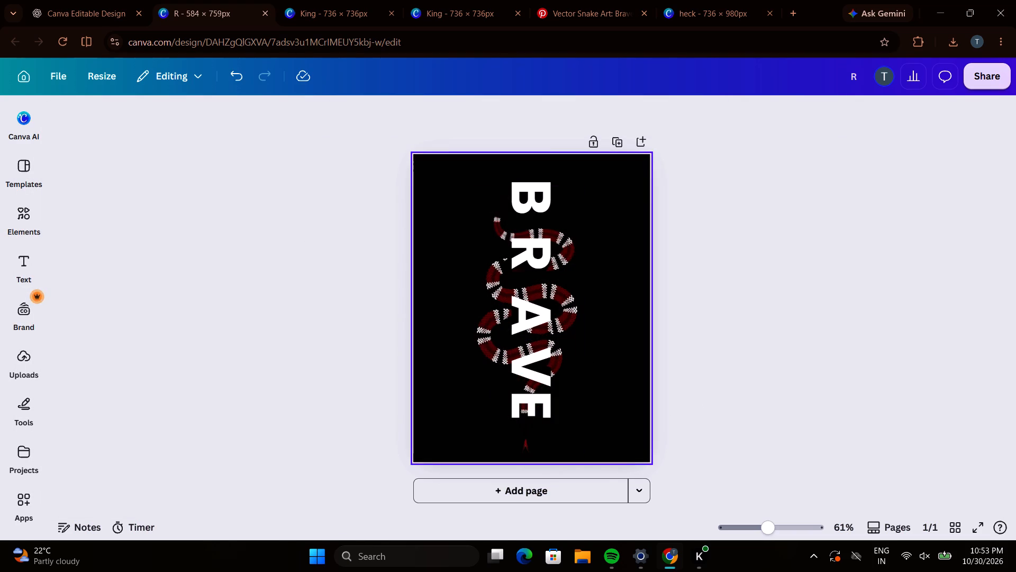
{"action": "key", "text": "Delete"}
{"action": "key", "text": "Delete"}
{"action": "left_click", "coordinate": [436, 205]}
{"action": "key", "text": "Insert"}
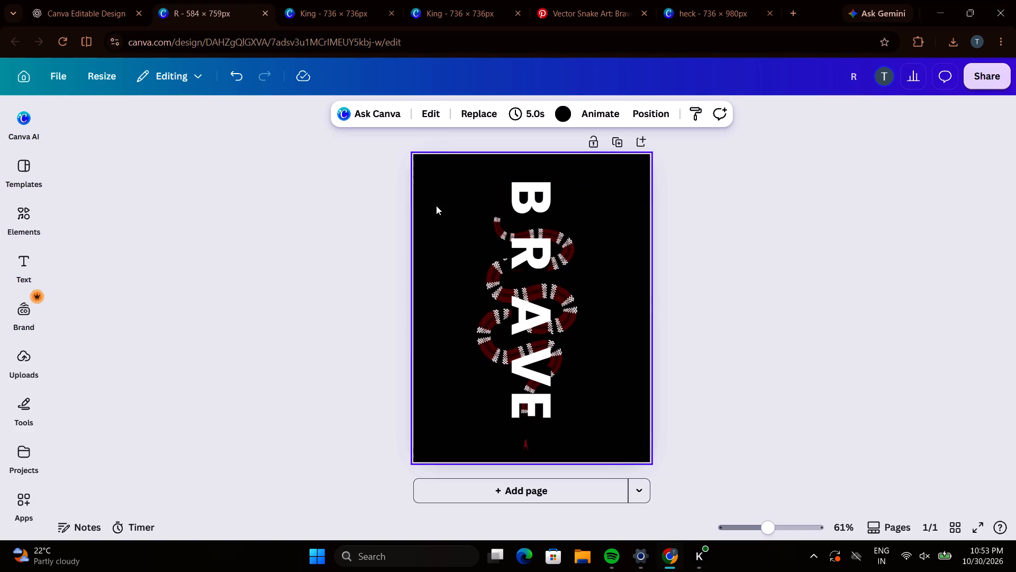
{"action": "key", "text": "Delete"}
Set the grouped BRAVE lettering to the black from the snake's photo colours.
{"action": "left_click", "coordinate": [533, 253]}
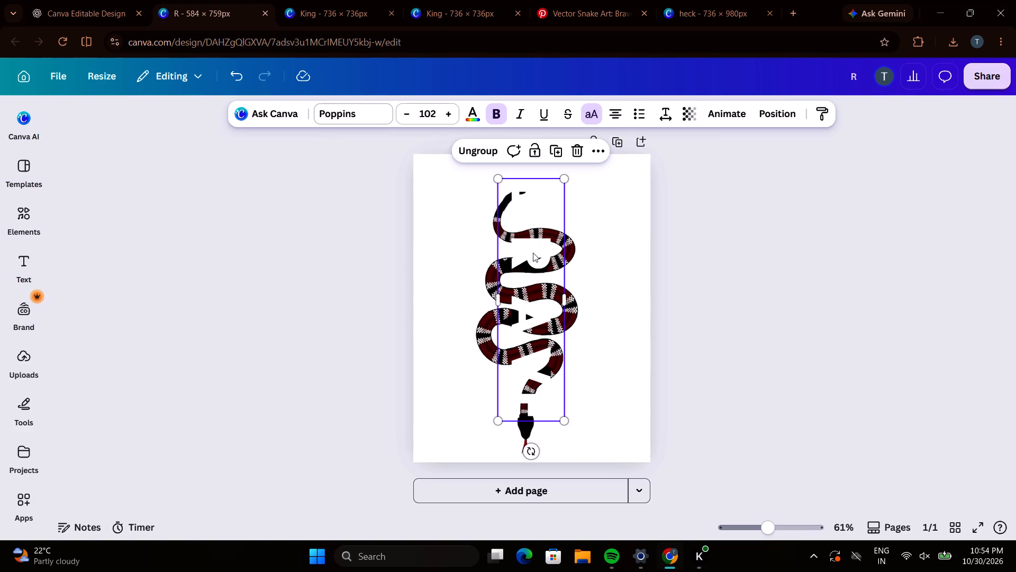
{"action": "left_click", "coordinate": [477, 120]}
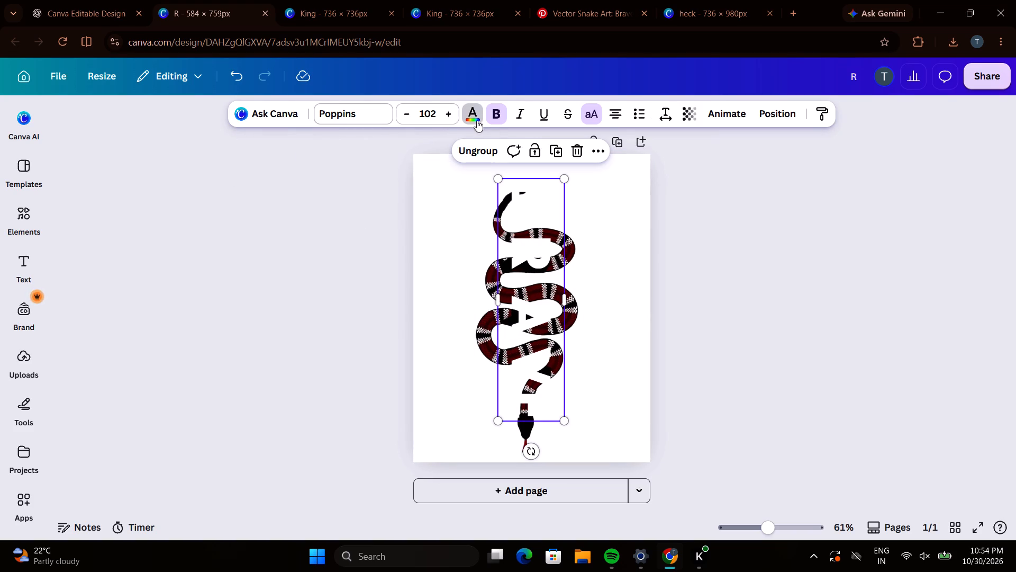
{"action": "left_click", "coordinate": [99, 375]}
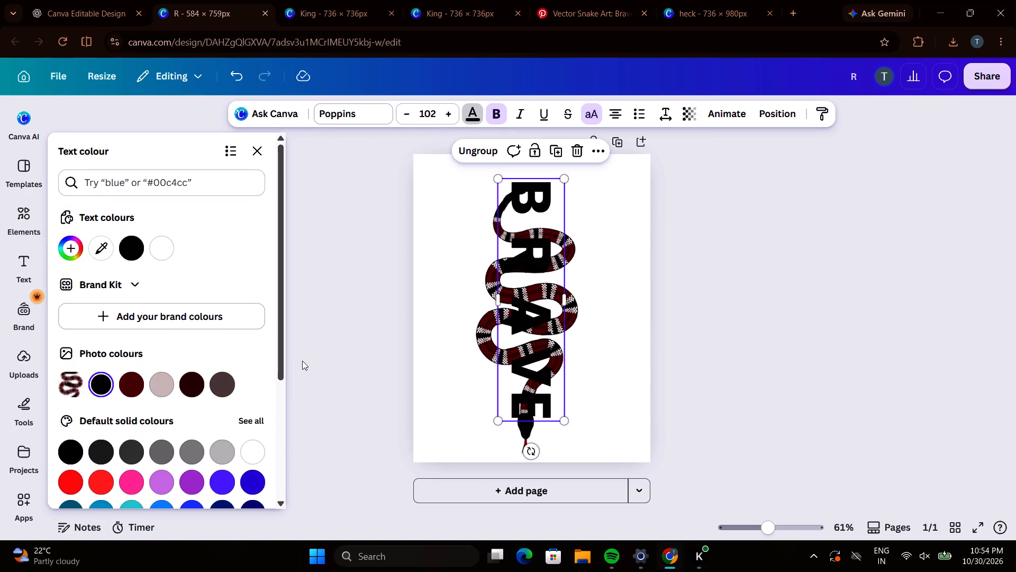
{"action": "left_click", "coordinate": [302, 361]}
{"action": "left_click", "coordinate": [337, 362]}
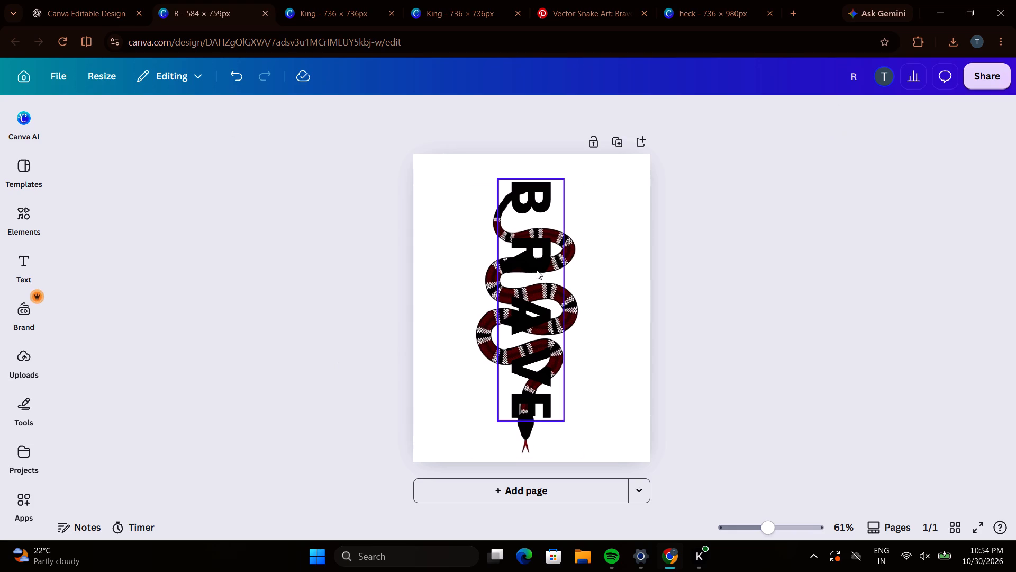
Move the snake slightly right and up over the BRAVE lettering so its head overlaps the lower edge of the E.
{"action": "left_click", "coordinate": [496, 296]}
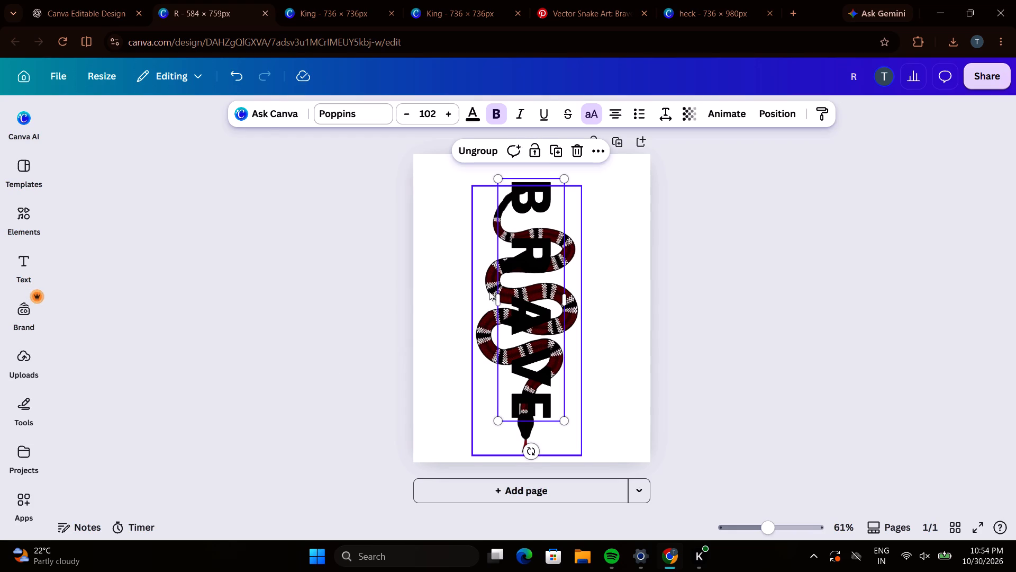
{"action": "left_click", "coordinate": [488, 291]}
{"action": "left_click_drag", "start_coordinate": [488, 291], "coordinate": [497, 290]}
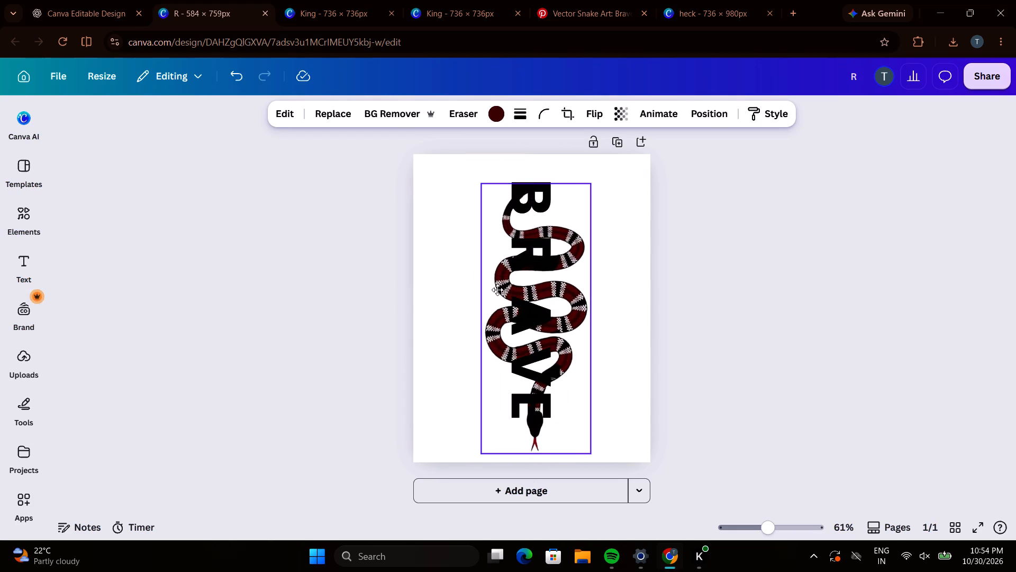
{"action": "left_click_drag", "start_coordinate": [497, 290], "coordinate": [492, 284]}
{"action": "double_click", "coordinate": [717, 291]}
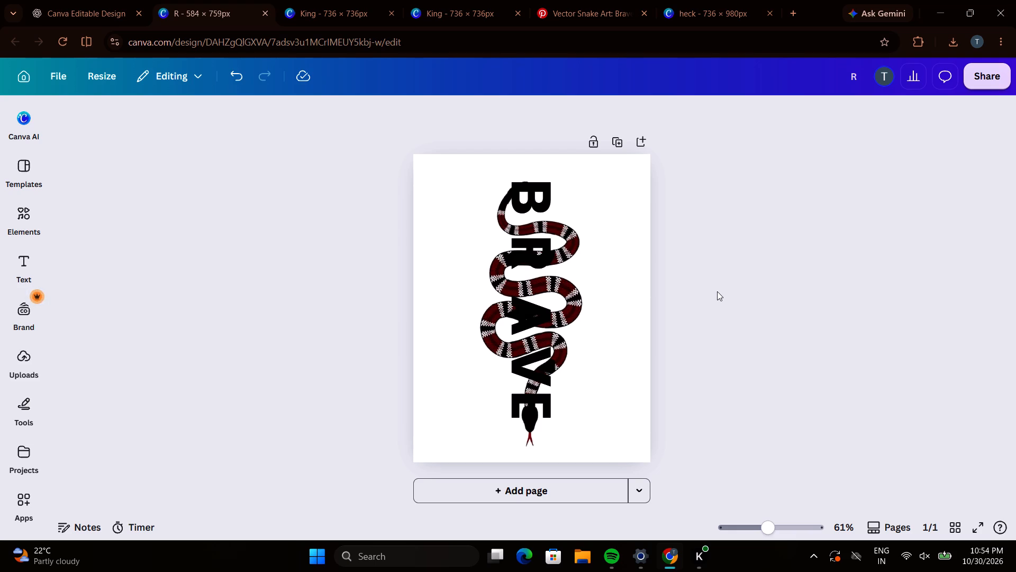
Try the black-to-white and grey-to-white default gradients on the BRAVE lettering, and settle on the black-to-dark-grey gradient.
{"action": "left_click", "coordinate": [539, 315]}
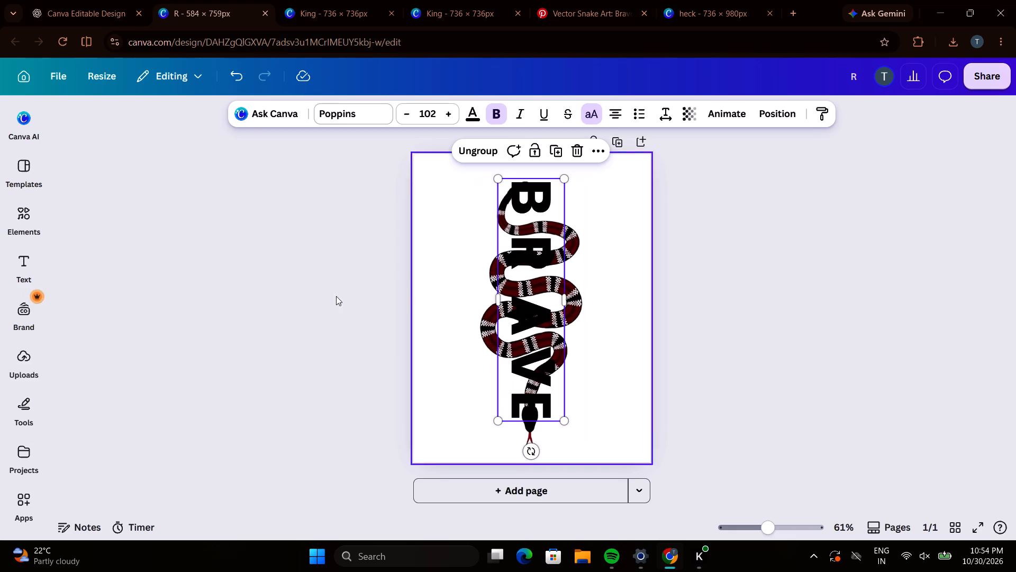
{"action": "left_click", "coordinate": [477, 119]}
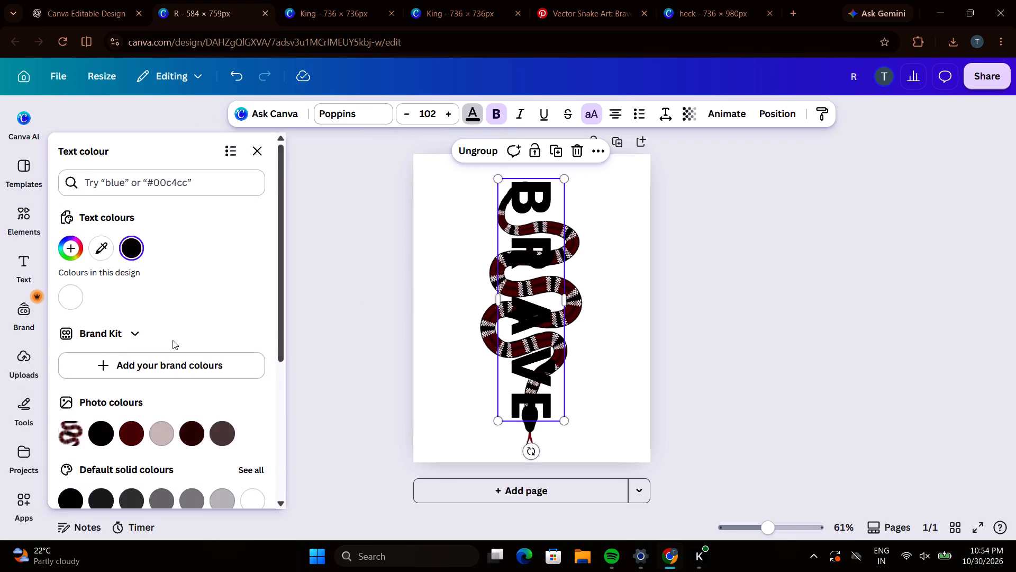
{"action": "scroll", "coordinate": [173, 340], "scroll_direction": "down", "scroll_amount": 3}
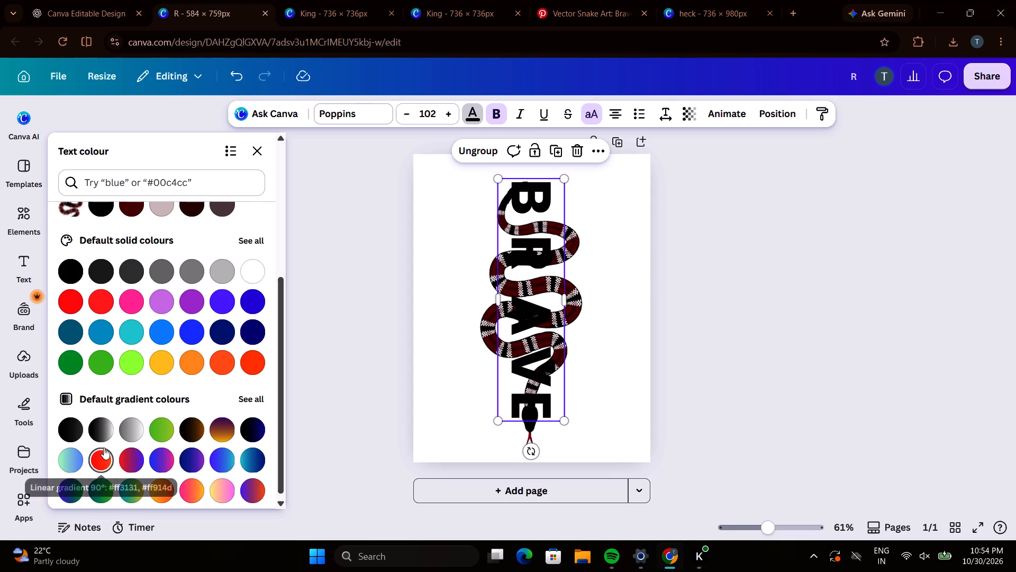
{"action": "left_click", "coordinate": [103, 437]}
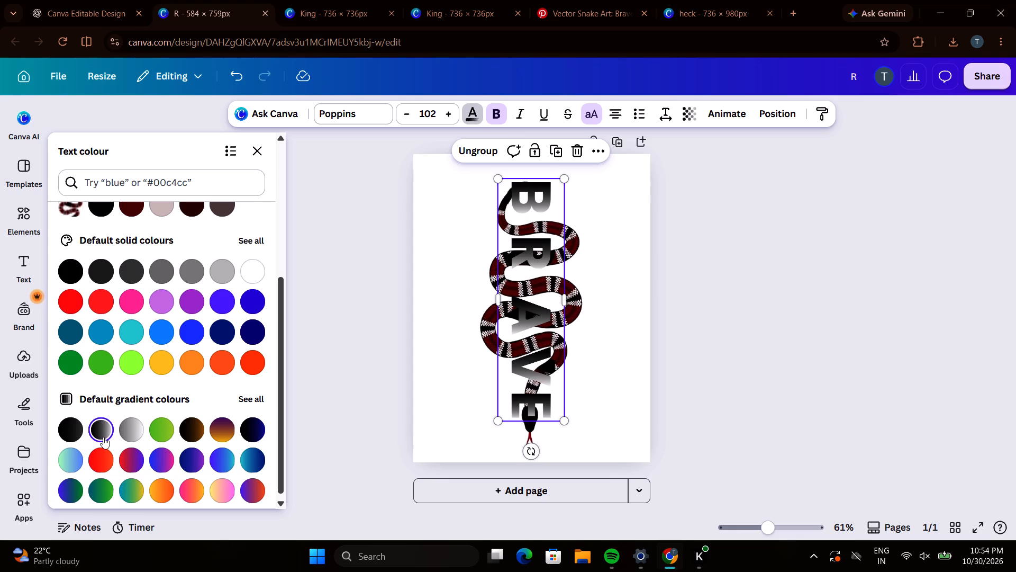
{"action": "left_click", "coordinate": [131, 435]}
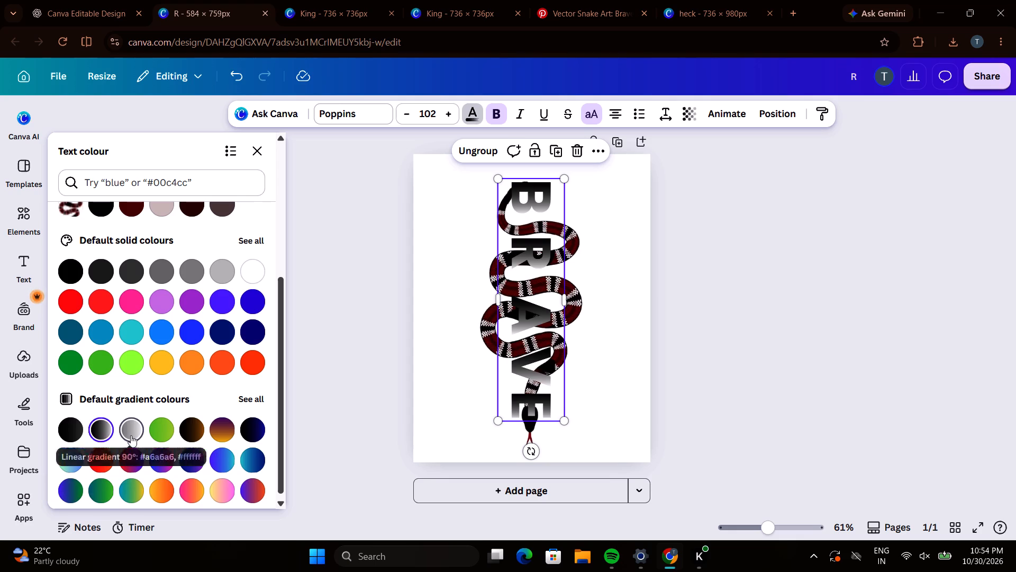
{"action": "left_click", "coordinate": [76, 432]}
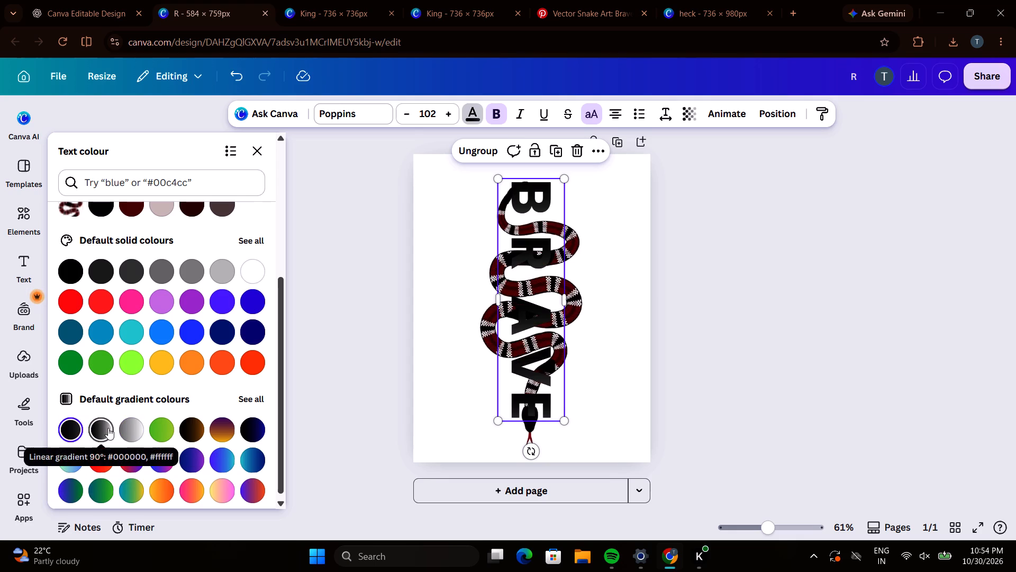
{"action": "left_click", "coordinate": [338, 352]}
{"action": "left_click", "coordinate": [338, 352]}
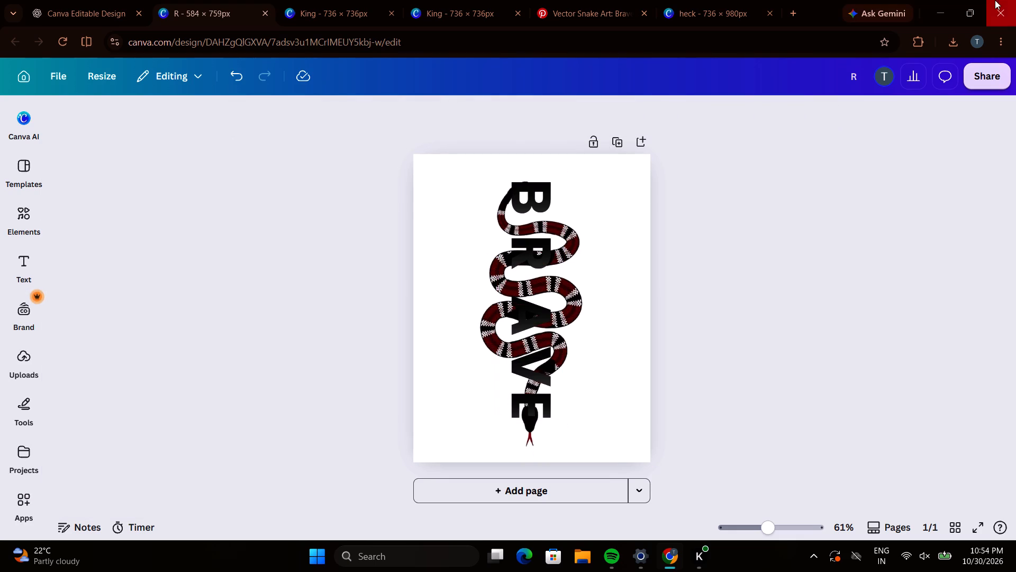
Download the BRAVE design as a PNG with a transparent background.
{"action": "left_click", "coordinate": [992, 71]}
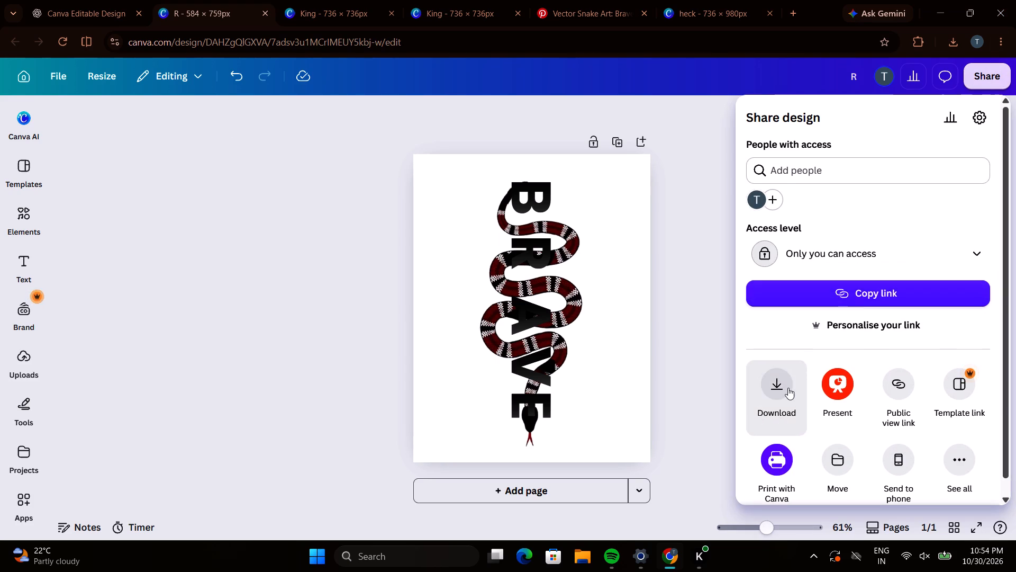
{"action": "left_click", "coordinate": [787, 388]}
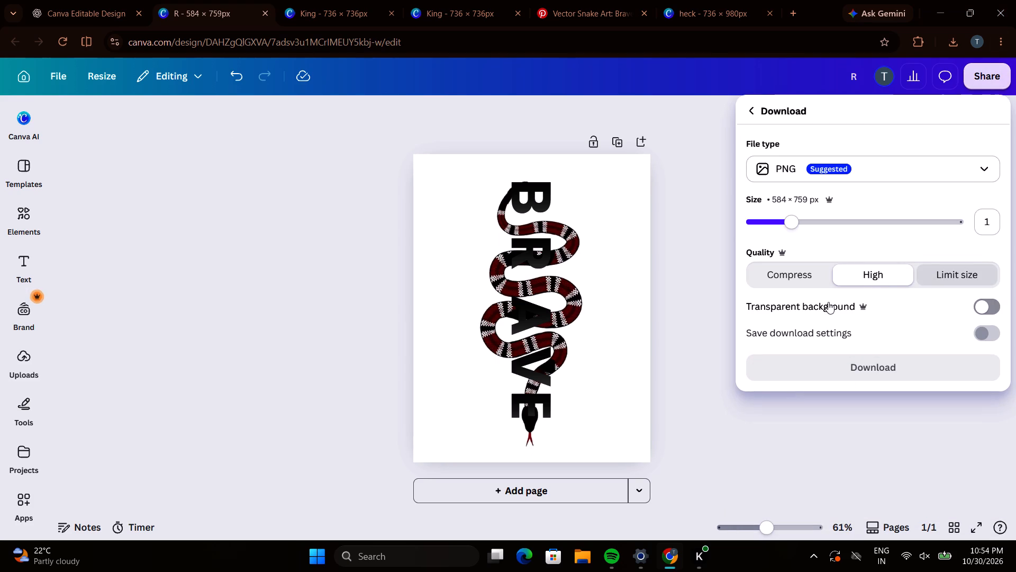
{"action": "left_click", "coordinate": [988, 294]}
{"action": "left_click", "coordinate": [984, 304]}
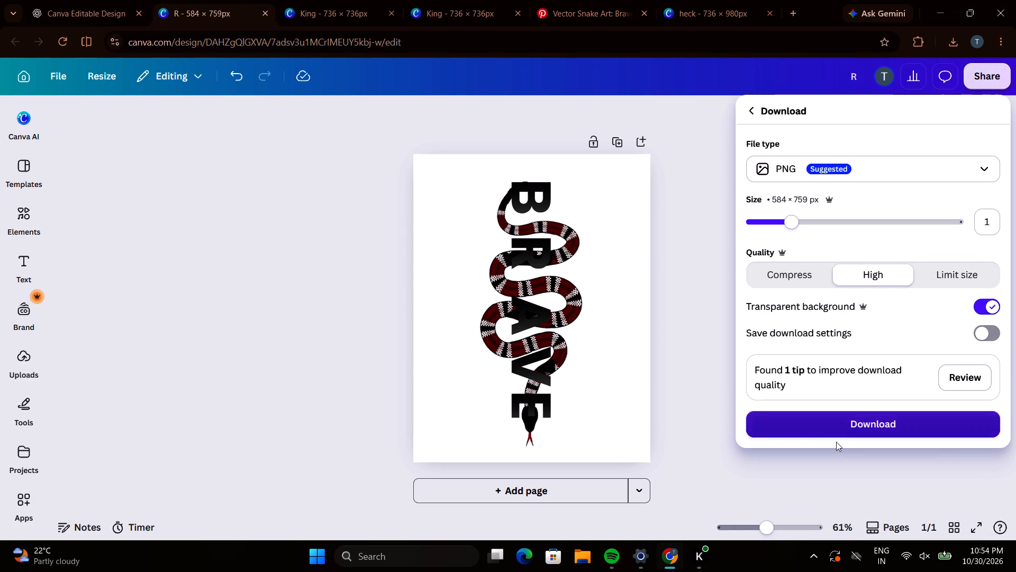
{"action": "left_click", "coordinate": [864, 428]}
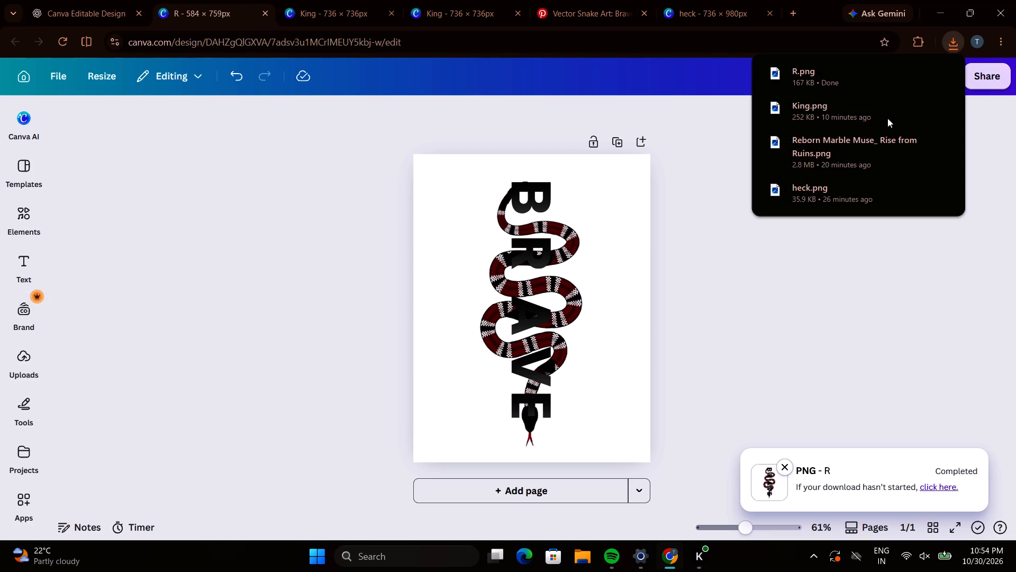
Open the downloaded R.png in Photos, examine the lettering and snake detail up close, and close the image.
{"action": "left_click", "coordinate": [815, 67]}
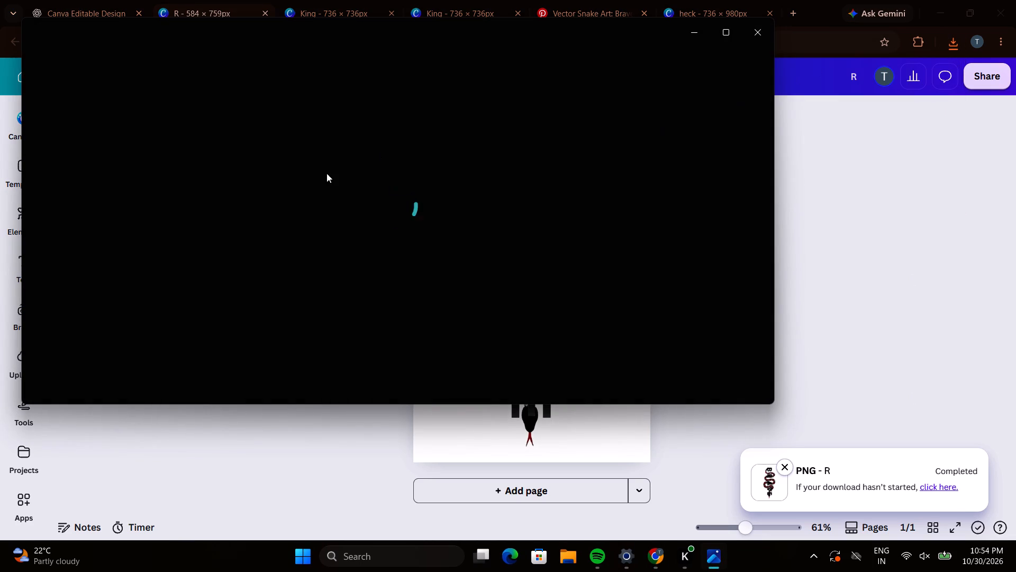
{"action": "scroll", "coordinate": [385, 230], "scroll_direction": "up", "scroll_amount": 15, "text": "ctrl"}
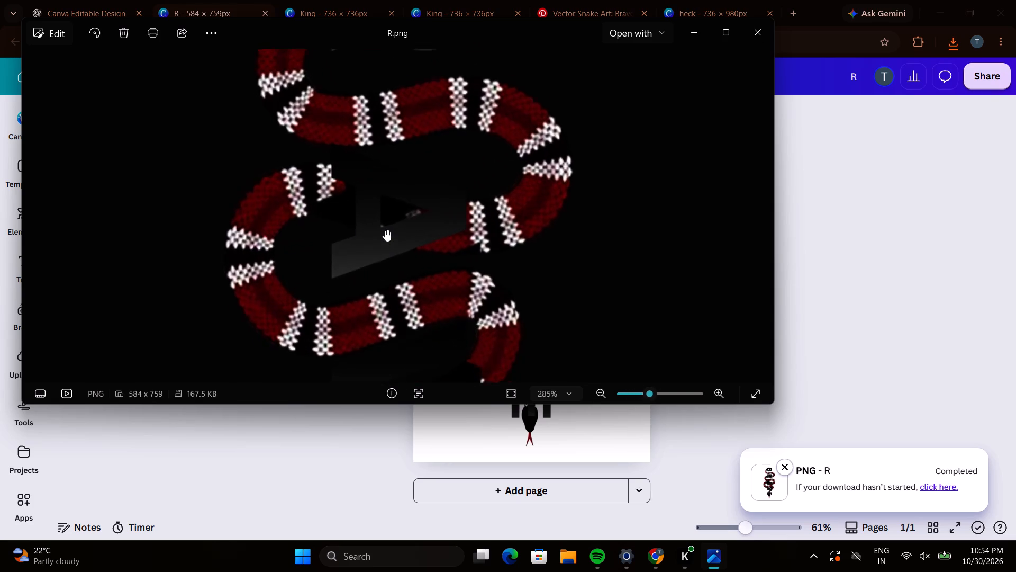
{"action": "scroll", "coordinate": [385, 230], "scroll_direction": "up", "scroll_amount": 8, "text": "ctrl"}
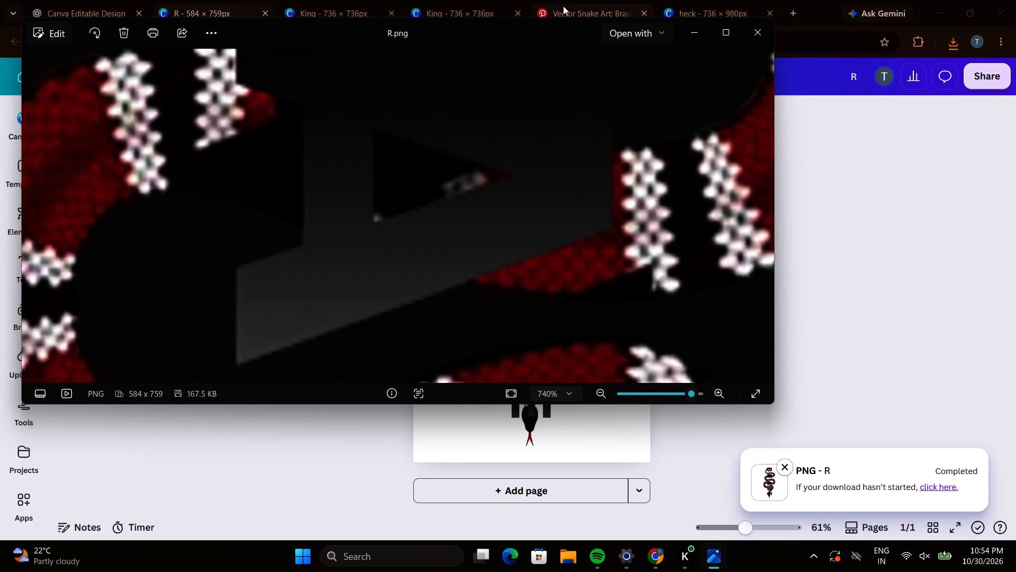
{"action": "scroll", "coordinate": [301, 216], "scroll_direction": "down", "scroll_amount": 19, "text": "ctrl"}
{"action": "scroll", "coordinate": [301, 216], "scroll_direction": "down", "scroll_amount": 4, "text": "ctrl"}
{"action": "left_click", "coordinate": [750, 33]}
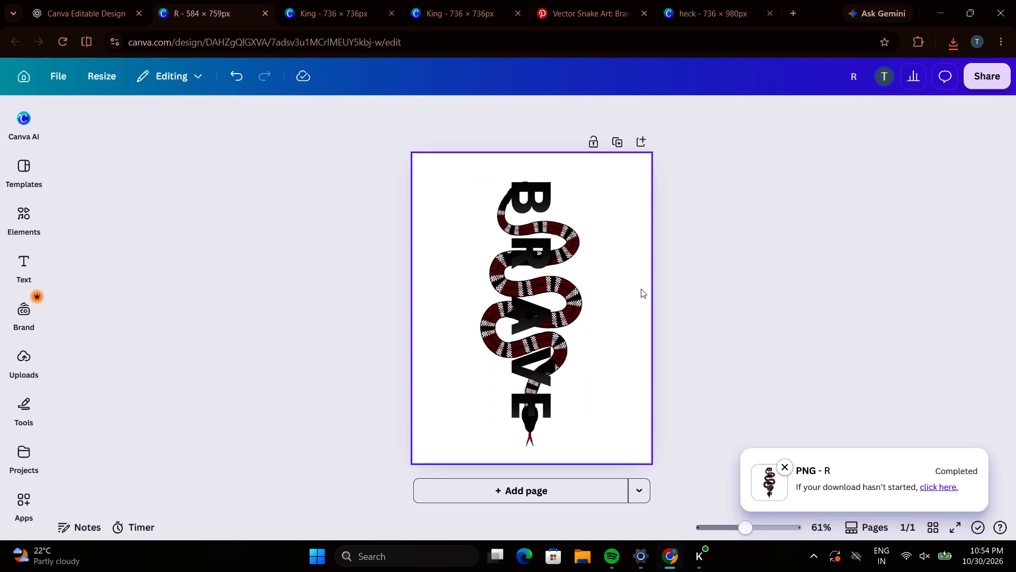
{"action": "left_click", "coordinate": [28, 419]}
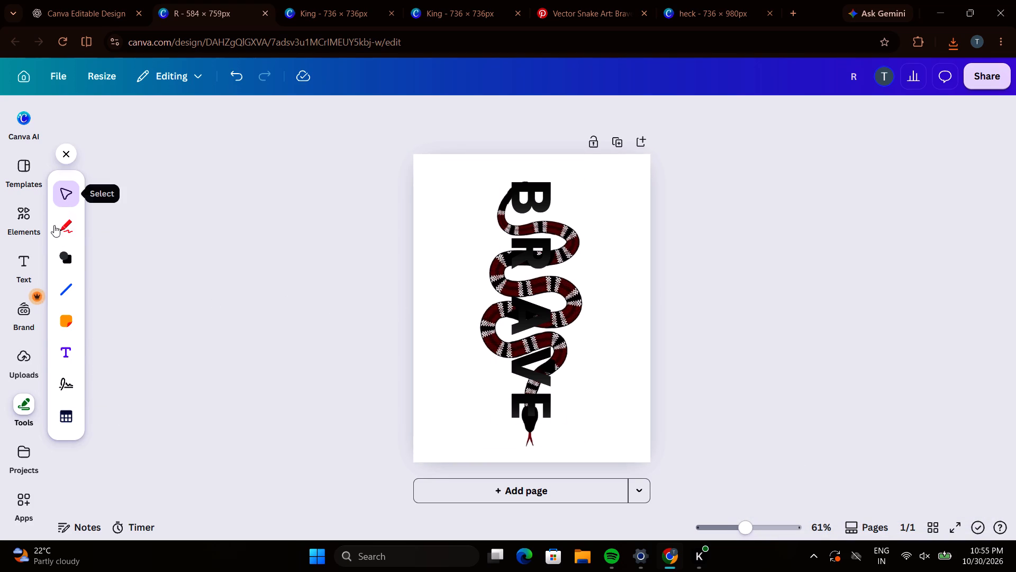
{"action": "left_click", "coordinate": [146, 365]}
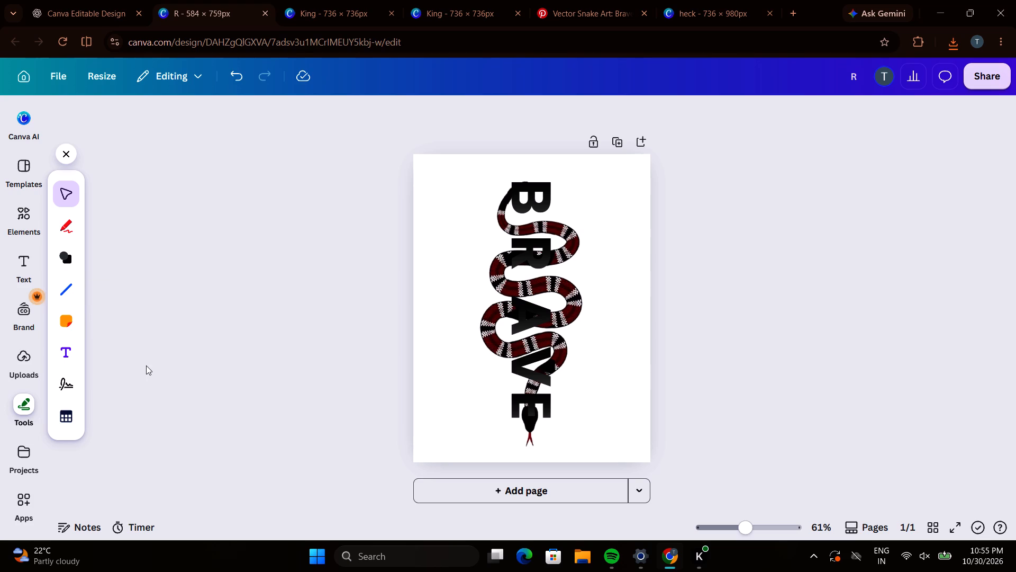
Search the Canva apps for "upsc", choose the Photo Upscaler suggestion, and bring up the Photo Upscaler app's details page.
{"action": "left_click", "coordinate": [22, 528]}
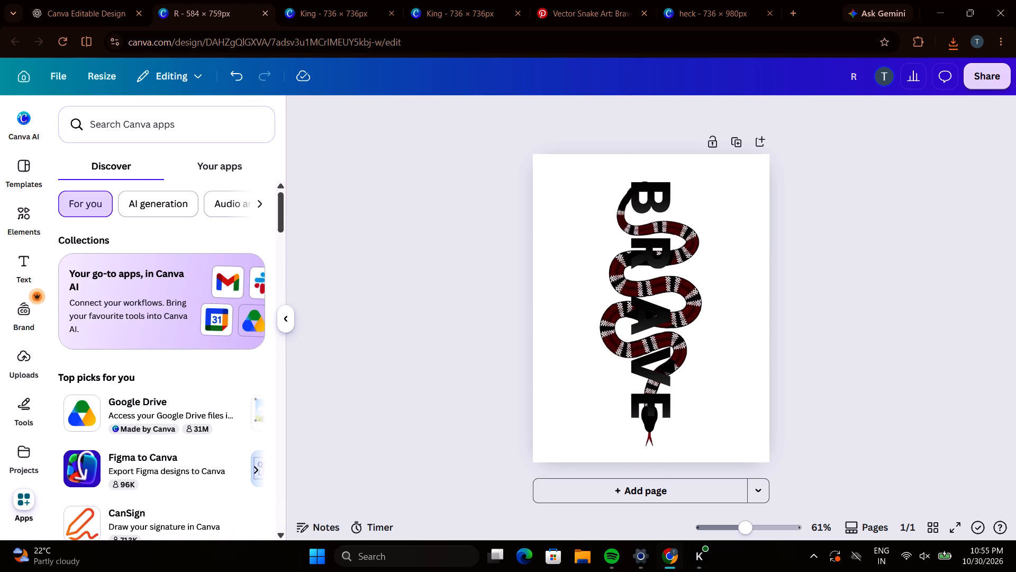
{"action": "left_click", "coordinate": [124, 130]}
{"action": "type", "text": "upp"}
{"action": "key", "text": "BackSpace"}
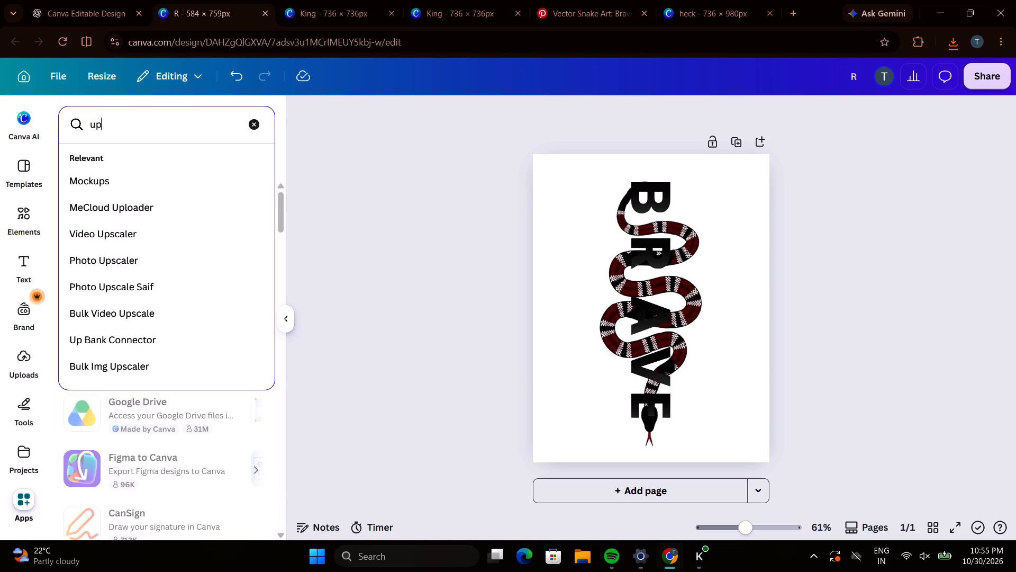
{"action": "key", "text": "s"}
{"action": "key", "text": "c"}
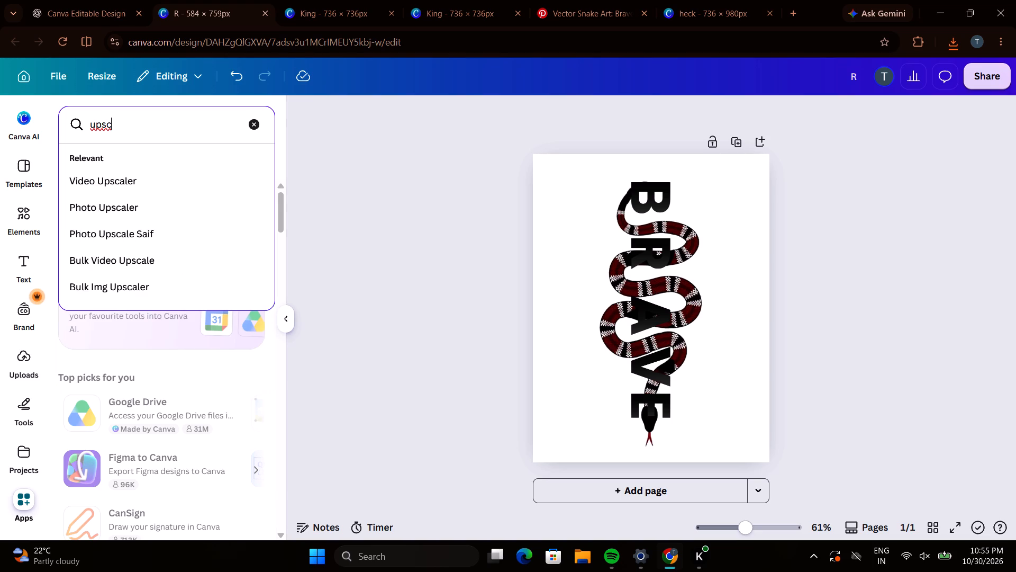
{"action": "left_click", "coordinate": [92, 203]}
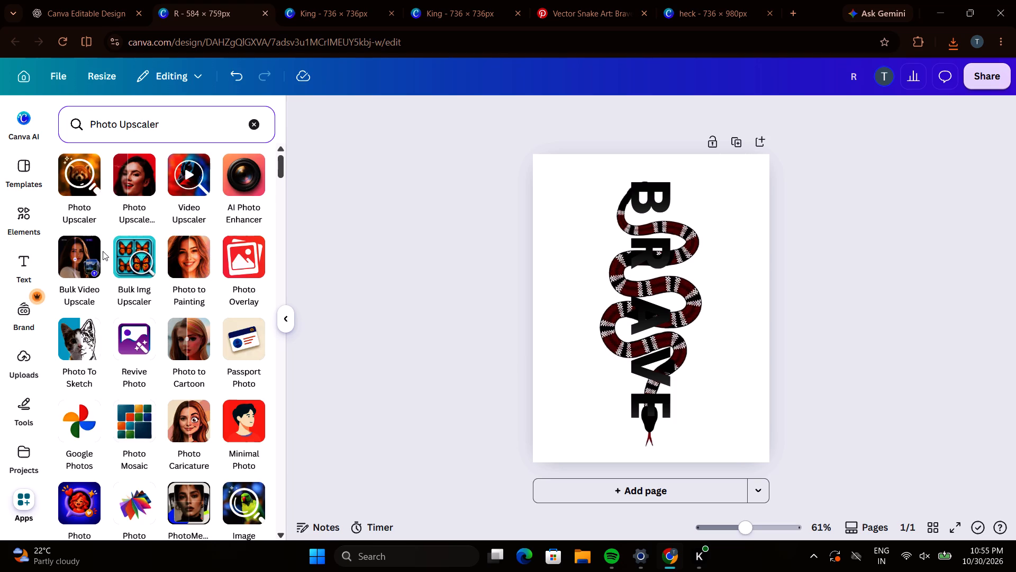
{"action": "left_click", "coordinate": [74, 188]}
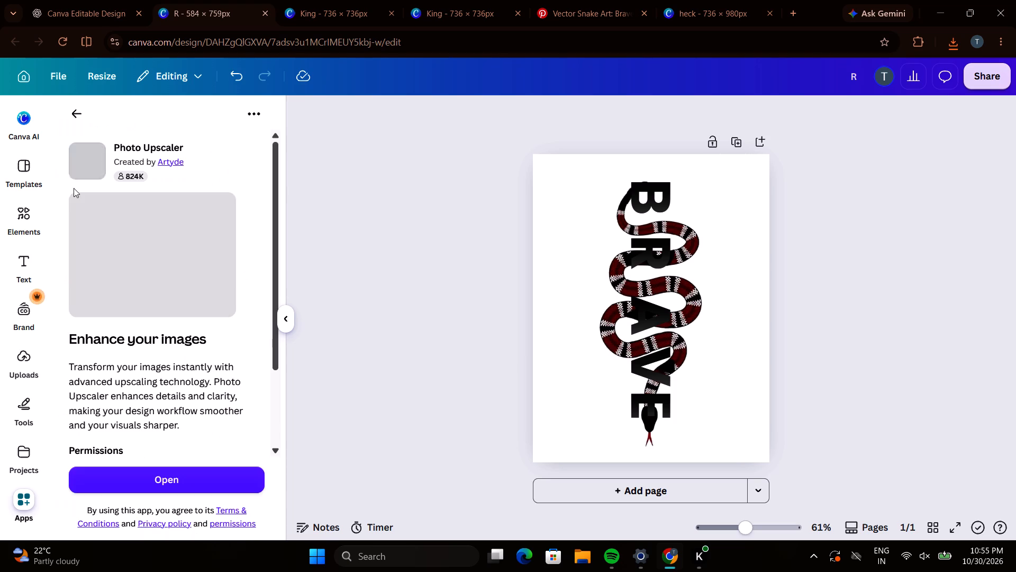